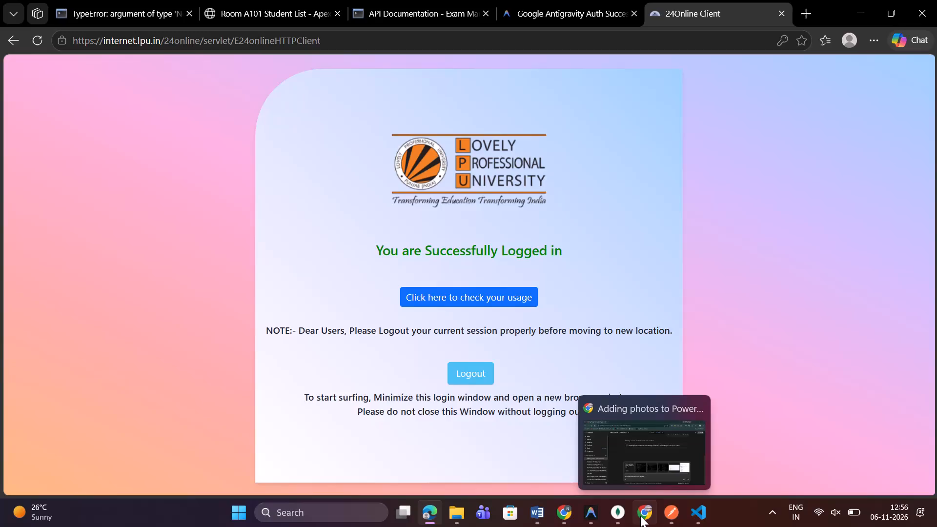
# Close the Chrome window containing the Claude chat about adding photos to PowerPoint.
pyautogui.click(344, 512)
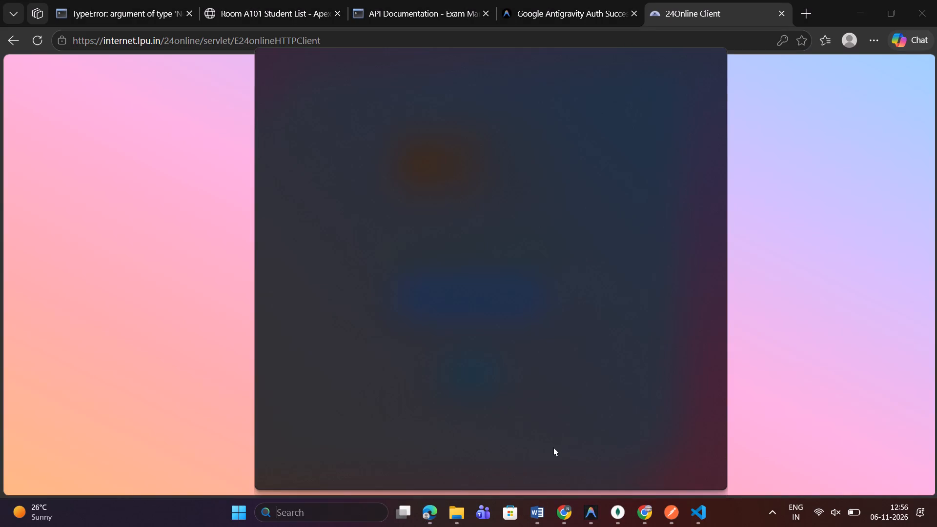
pyautogui.click(647, 510)
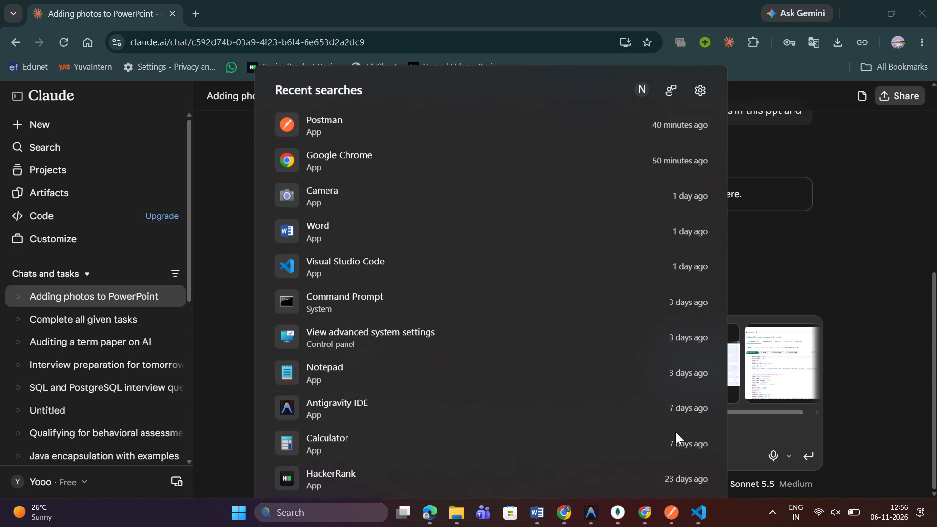
pyautogui.click(936, 0)
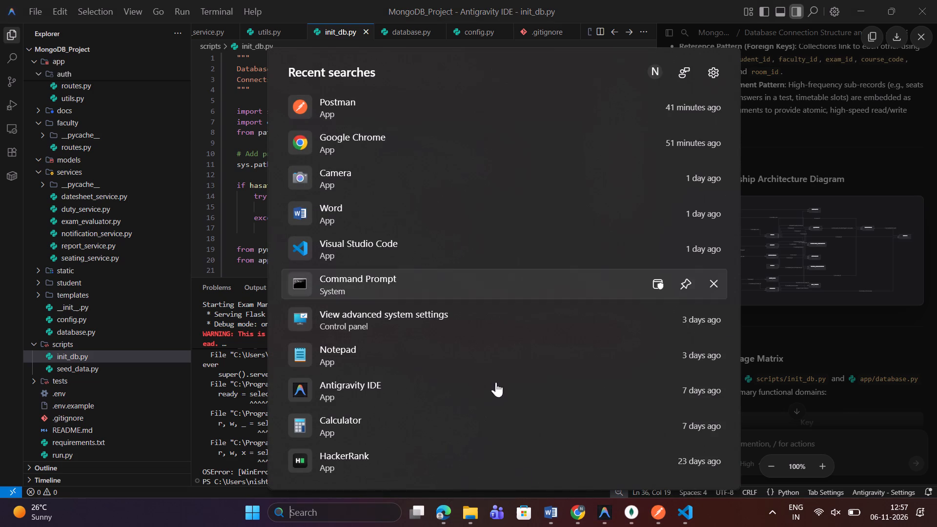
pyautogui.click(481, 511)
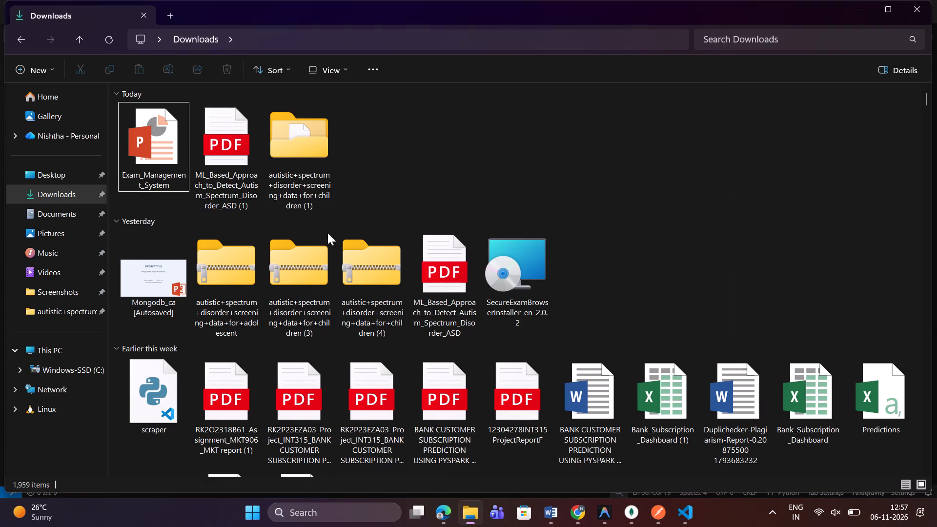
pyautogui.doubleClick(176, 132)
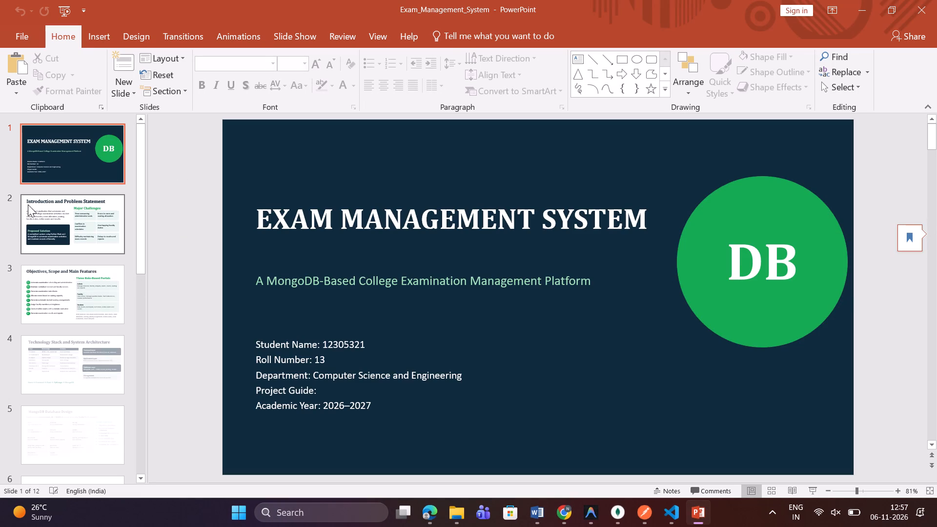
# Look through slides 2 to 4, from the problem statement to the technology stack and system architecture.
pyautogui.click(60, 220)
pyautogui.click(73, 266)
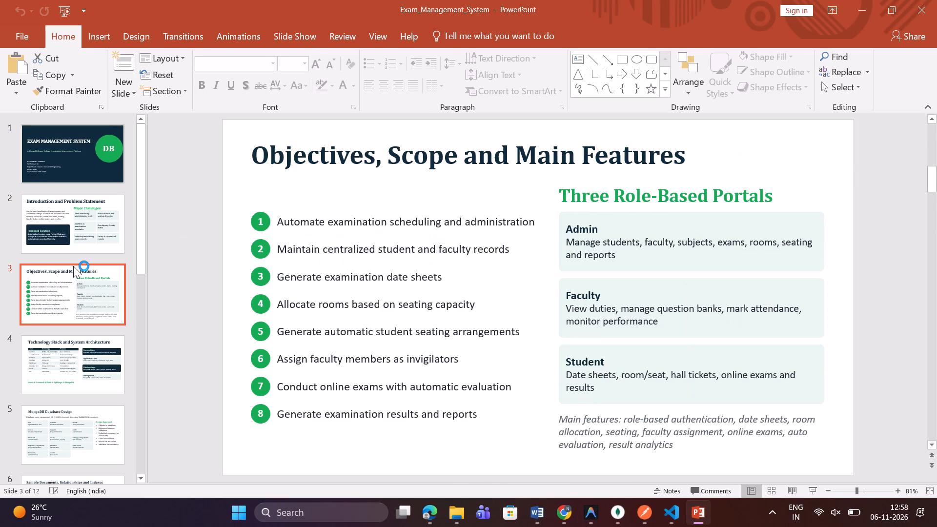
pyautogui.click(83, 219)
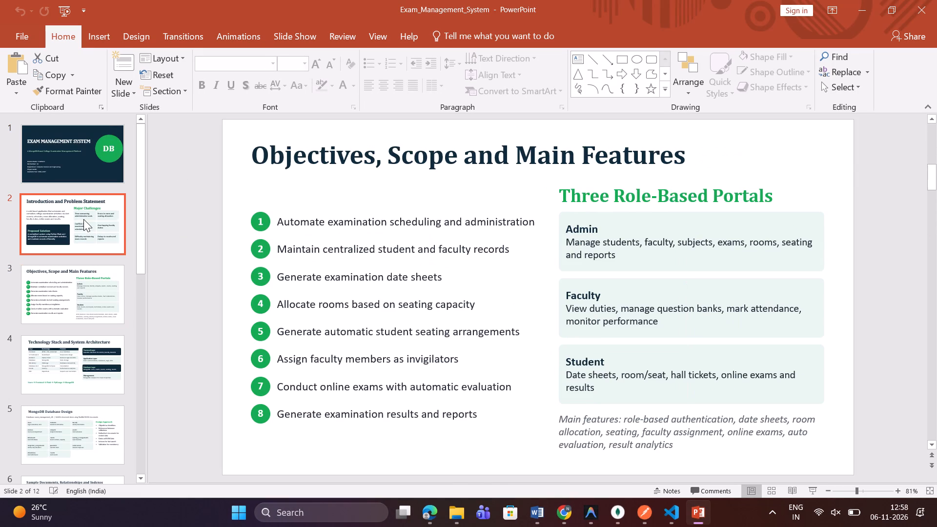
pyautogui.click(94, 255)
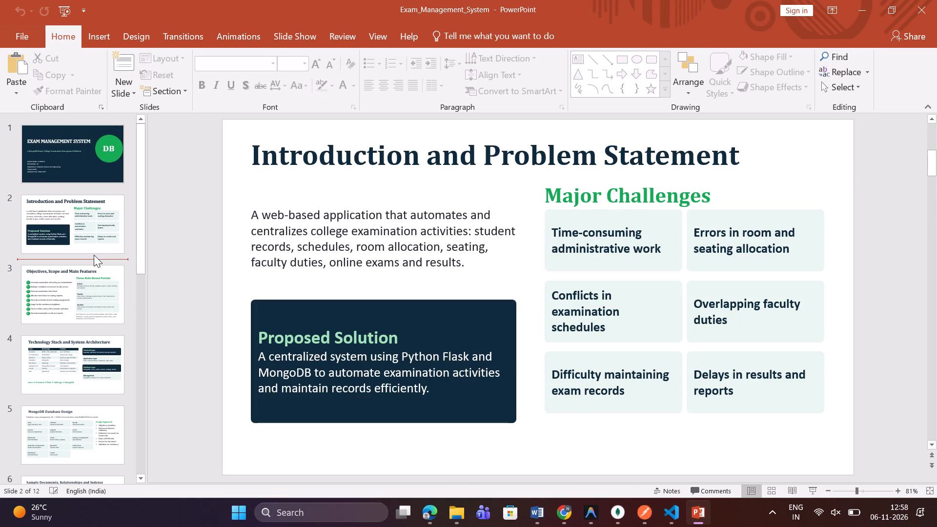
pyautogui.click(95, 293)
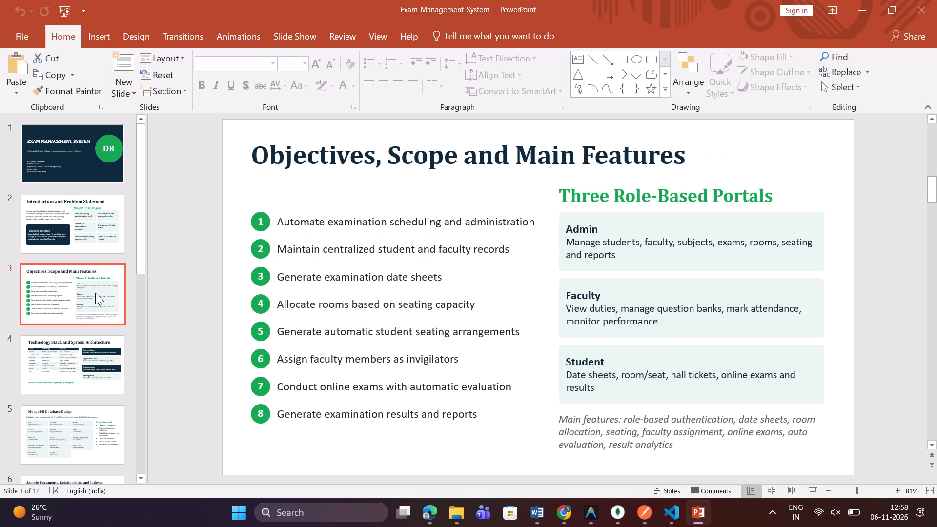
pyautogui.click(83, 369)
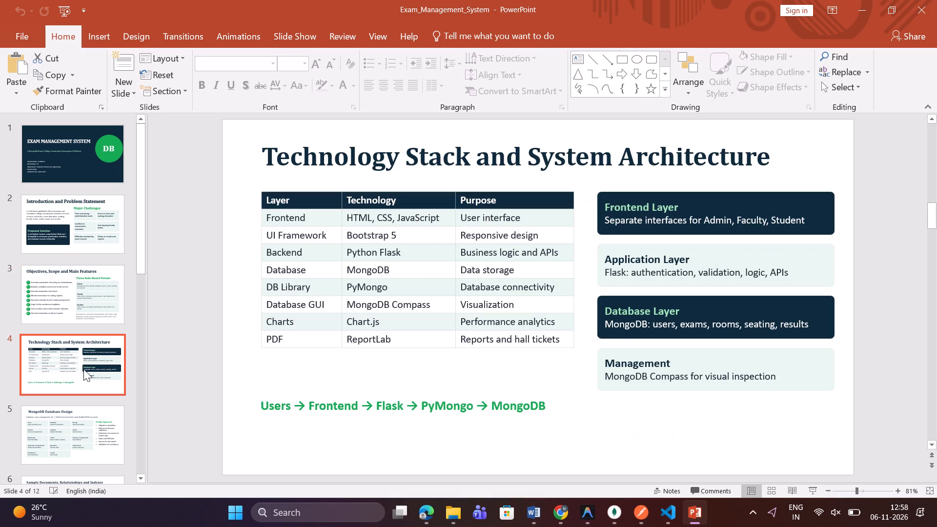
pyautogui.click(567, 409)
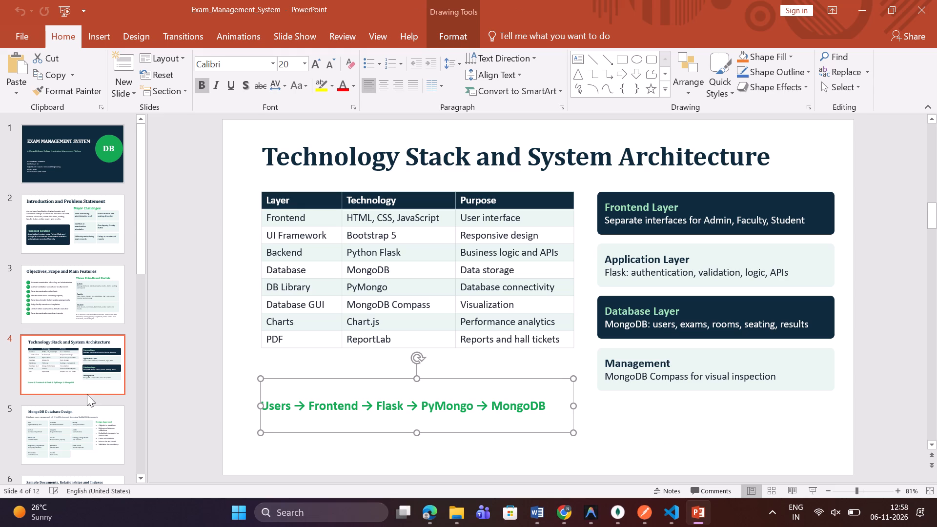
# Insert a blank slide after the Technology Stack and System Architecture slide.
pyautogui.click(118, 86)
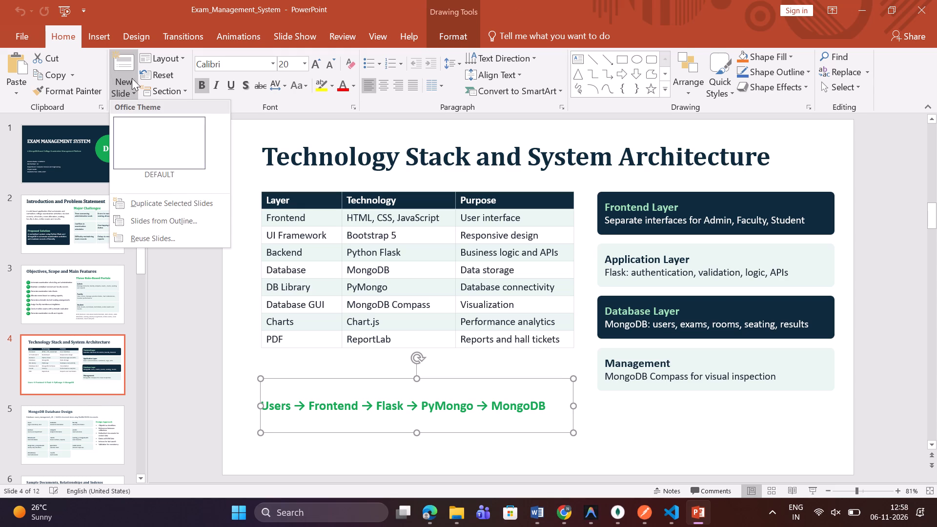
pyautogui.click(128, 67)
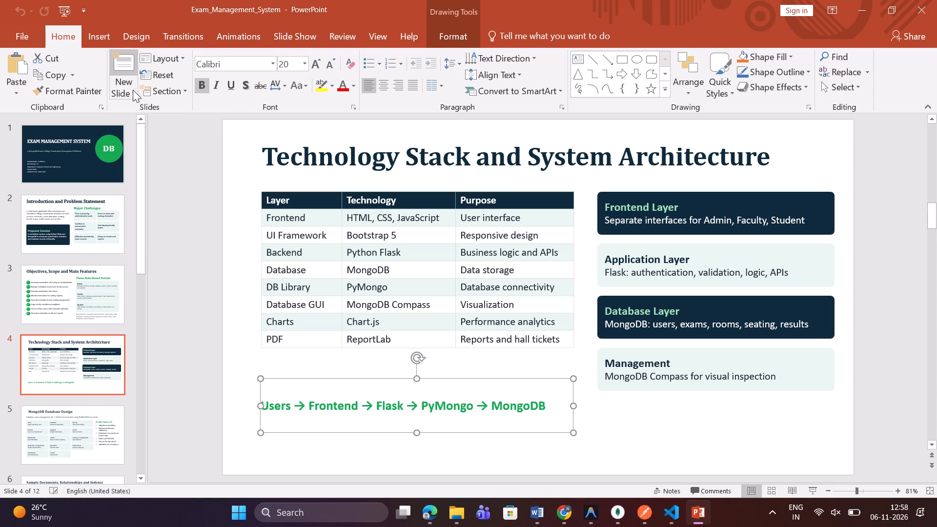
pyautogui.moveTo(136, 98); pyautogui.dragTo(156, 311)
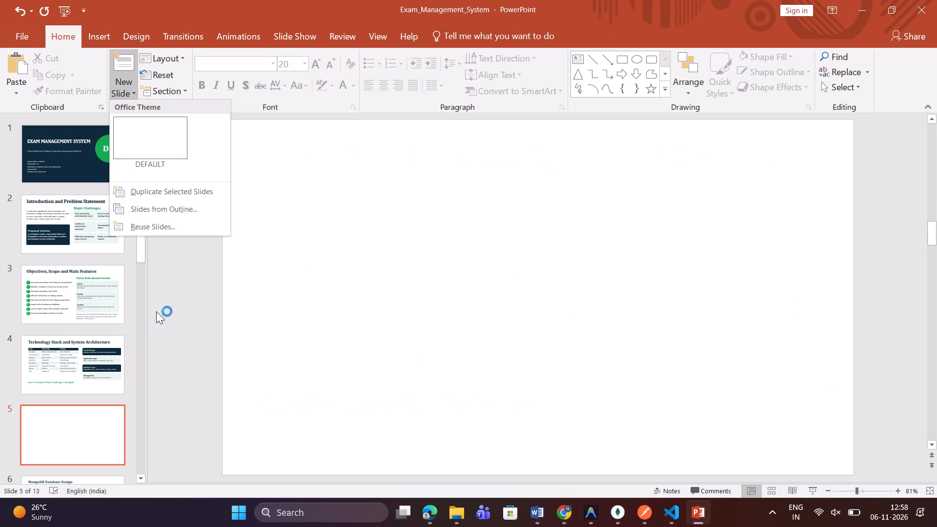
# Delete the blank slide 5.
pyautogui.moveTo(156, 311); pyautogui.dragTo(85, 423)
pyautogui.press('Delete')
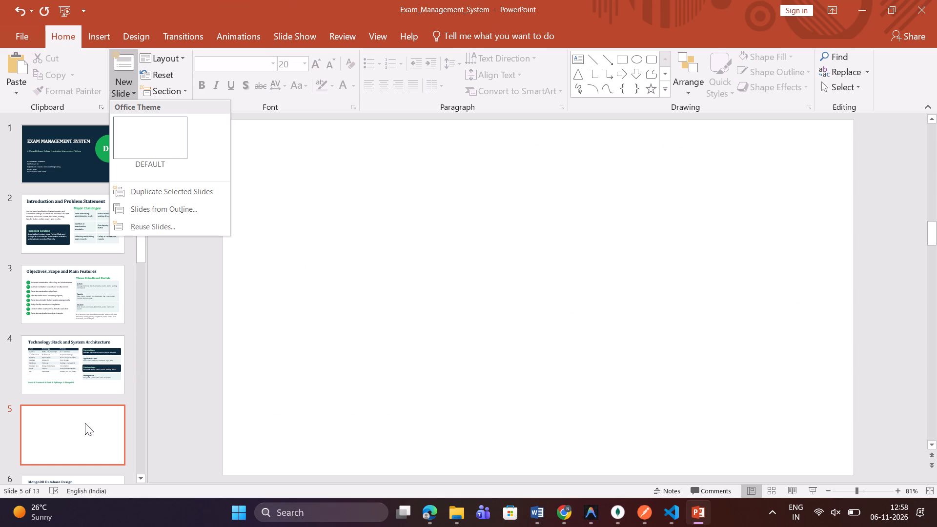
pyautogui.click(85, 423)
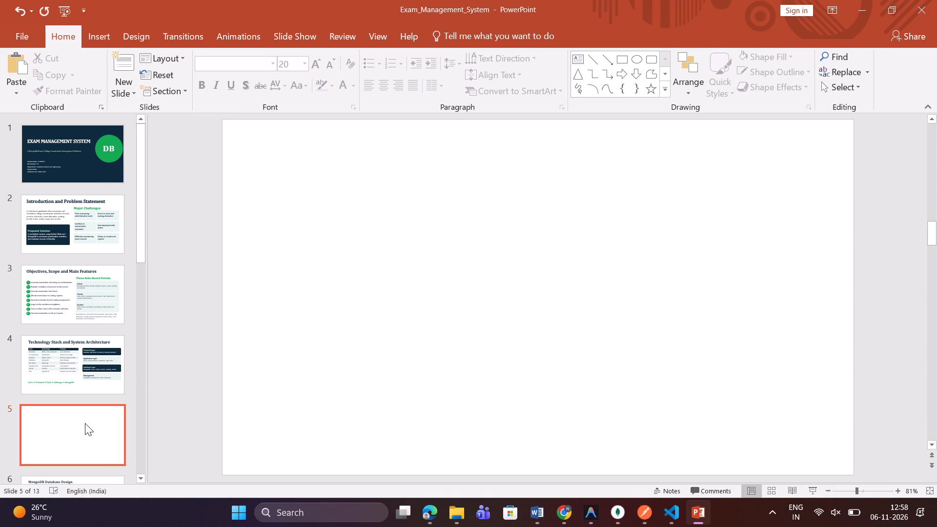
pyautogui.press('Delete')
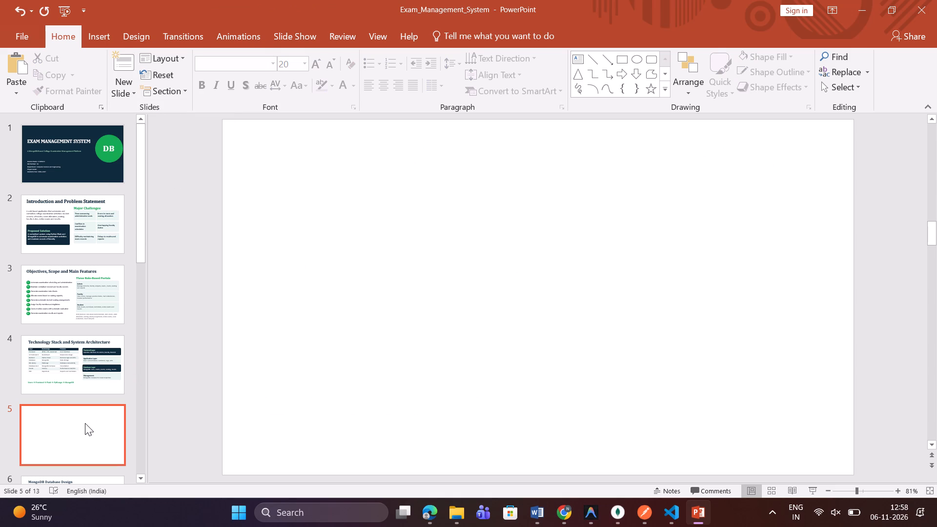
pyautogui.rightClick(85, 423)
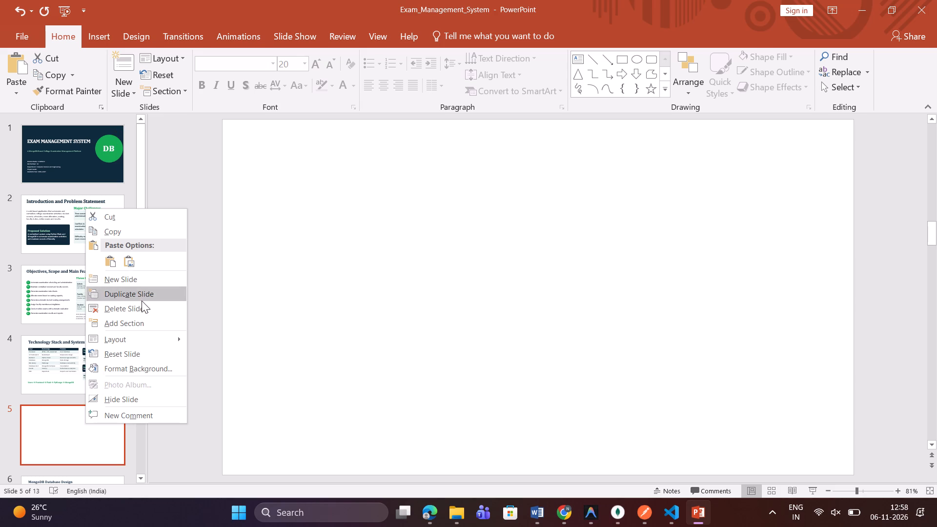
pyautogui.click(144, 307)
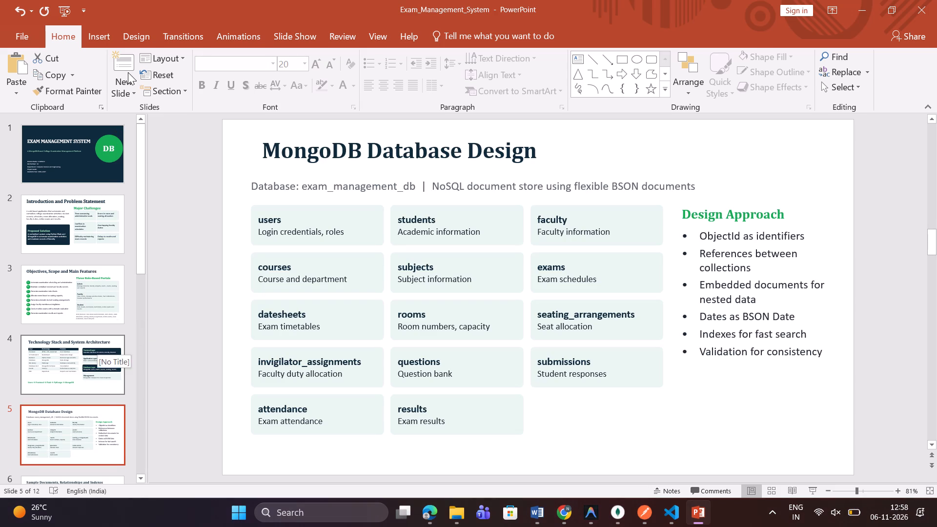
# Duplicate the Technology Stack and System Architecture slide.
pyautogui.click(96, 350)
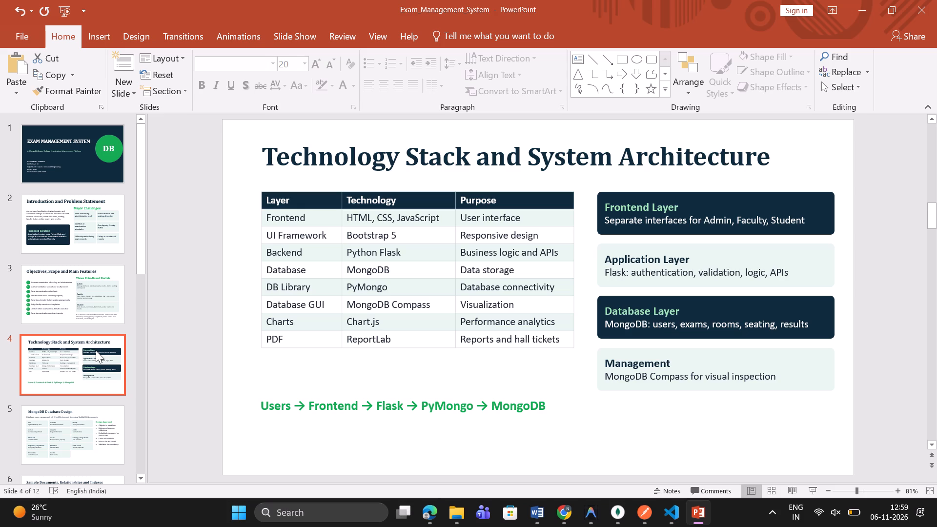
pyautogui.click(0, 304)
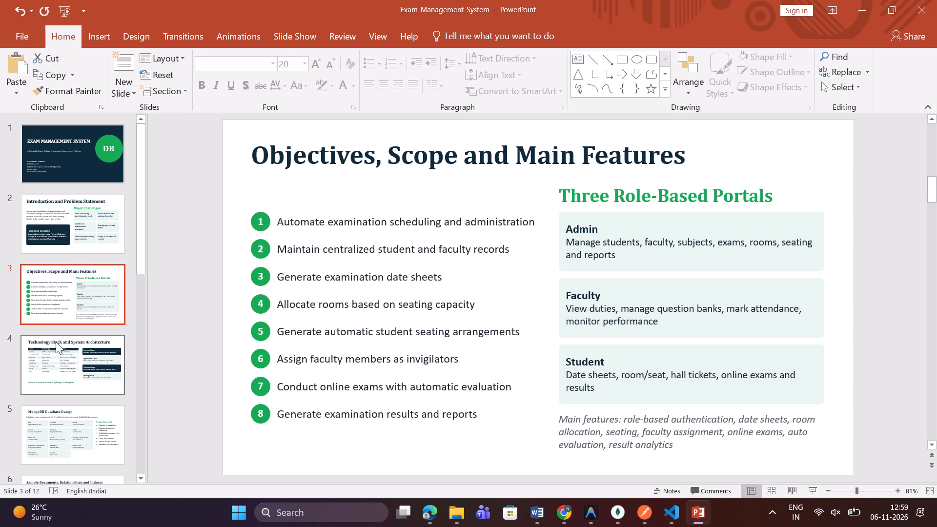
pyautogui.click(56, 342)
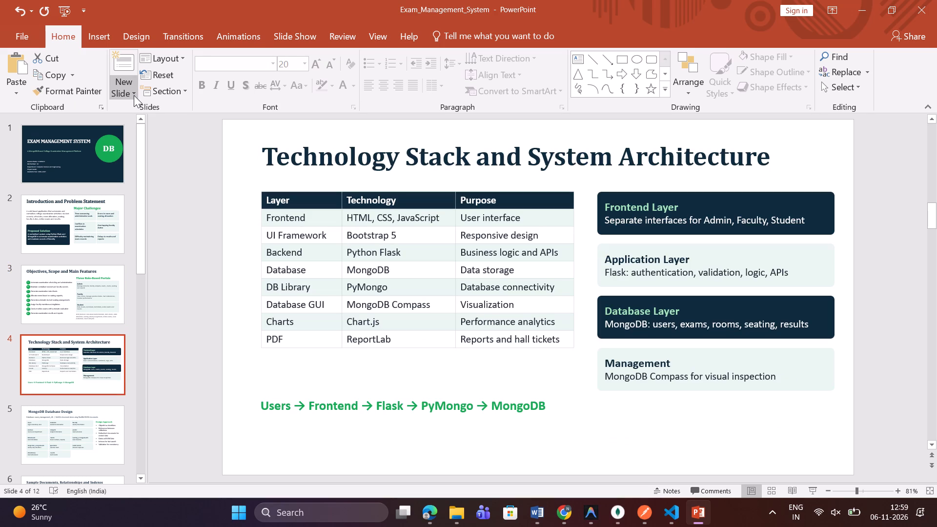
pyautogui.click(134, 92)
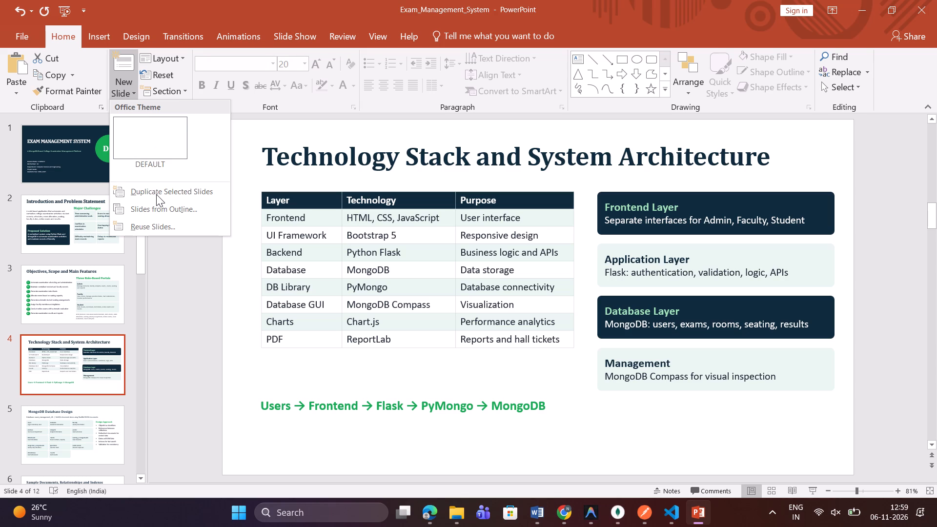
pyautogui.click(157, 194)
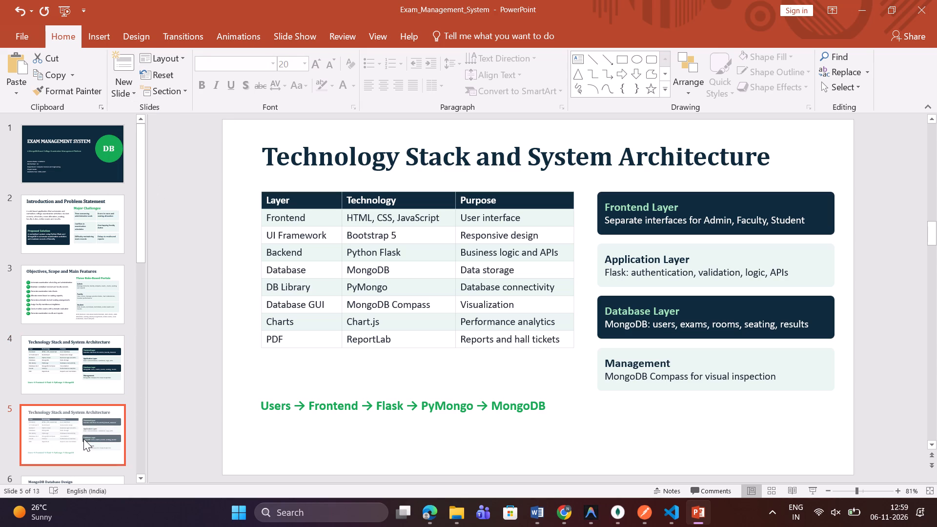
# Delete the table, the four layer boxes and the flow line from the duplicated slide 5, keeping its title.
pyautogui.click(83, 439)
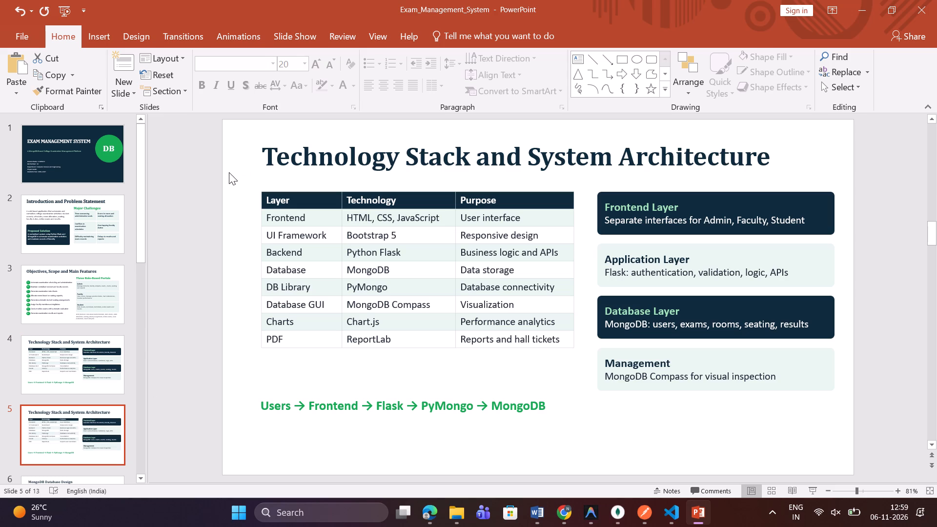
pyautogui.moveTo(242, 178); pyautogui.dragTo(766, 419)
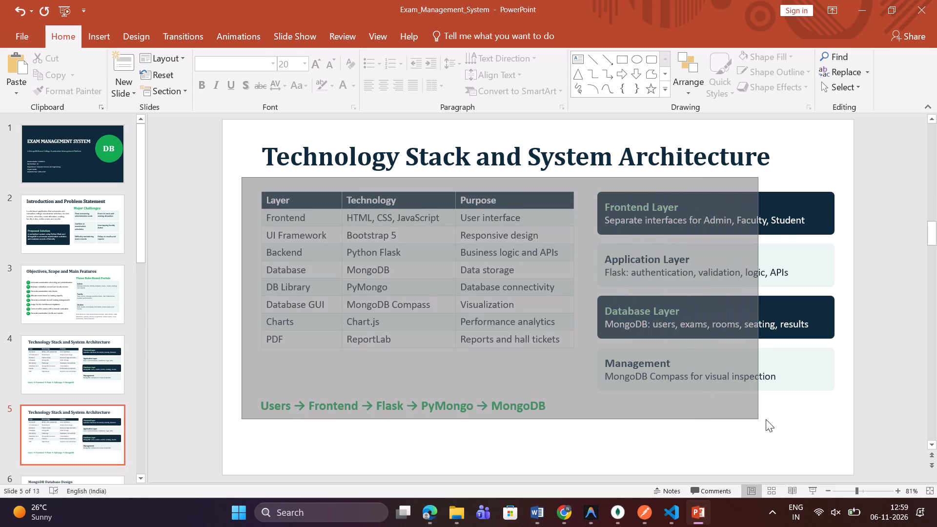
pyautogui.moveTo(766, 419); pyautogui.dragTo(850, 439)
pyautogui.press('Delete')
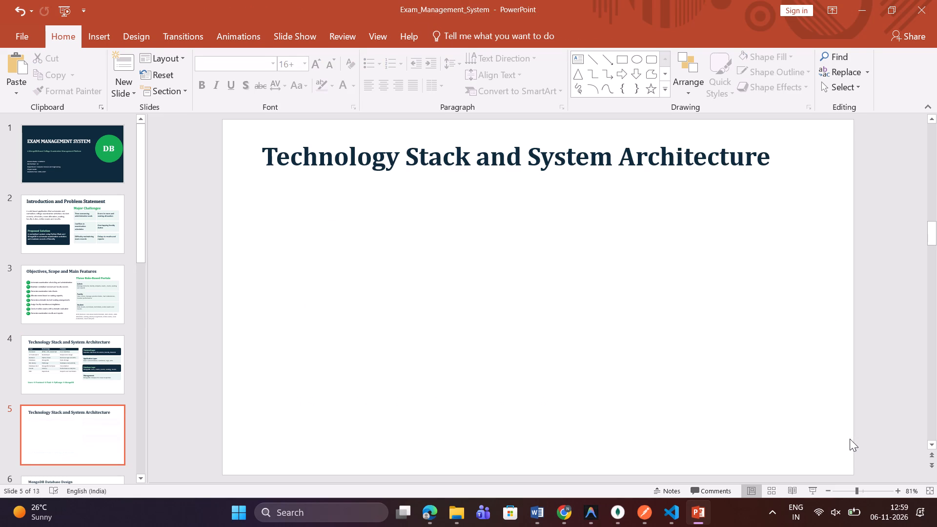
# Replace the title of slide 5 with "Code Screenshots".
pyautogui.click(771, 159)
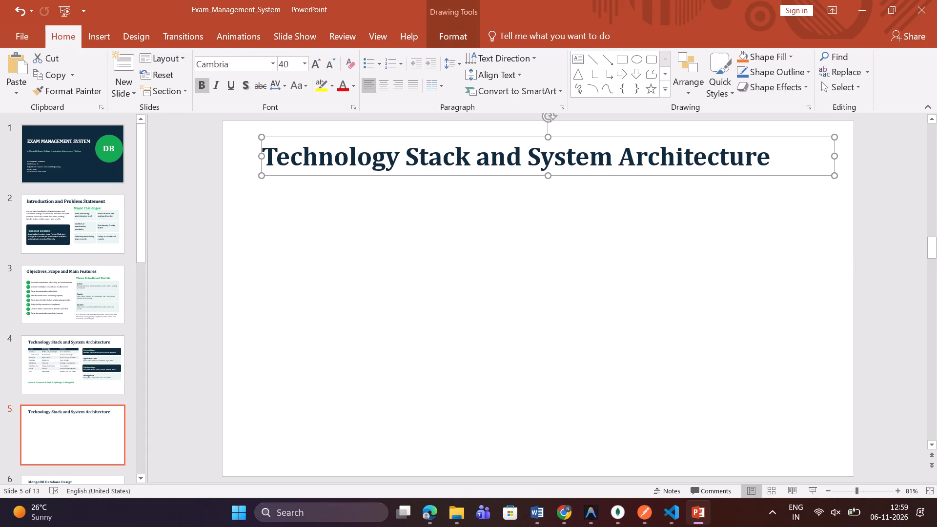
pyautogui.click(771, 159)
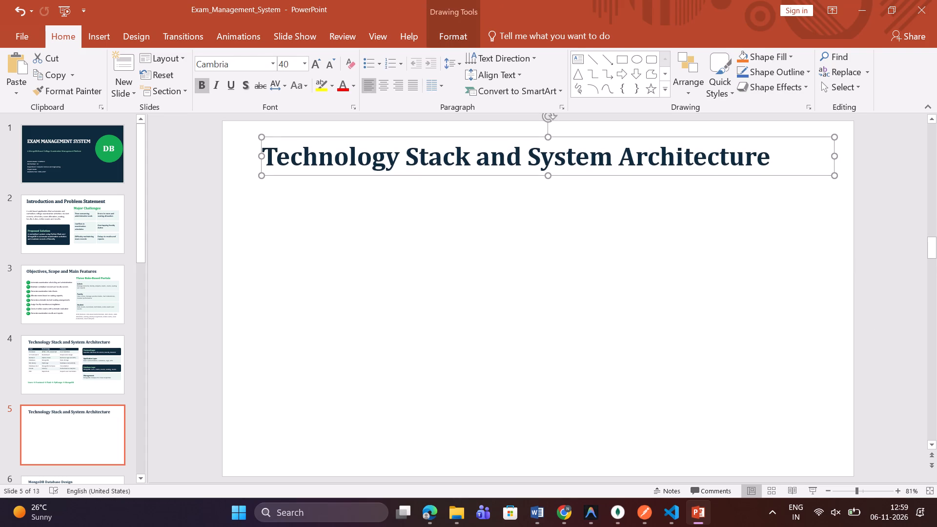
pyautogui.click(738, 165)
pyautogui.press('Right')
pyautogui.press('Right')
pyautogui.press('BackSpace')
pyautogui.press('BackSpace')
pyautogui.press('BackSpace')
pyautogui.press('BackSpace')
pyautogui.press('BackSpace')
pyautogui.press('BackSpace')
pyautogui.press('BackSpace')
pyautogui.press('BackSpace')
pyautogui.press('BackSpace')
pyautogui.press('BackSpace')
pyautogui.press('BackSpace')
pyautogui.press('BackSpace')
pyautogui.press('BackSpace')
pyautogui.press('BackSpace')
pyautogui.press('BackSpace')
pyautogui.press('BackSpace')
pyautogui.press('BackSpace')
pyautogui.press('BackSpace')
pyautogui.press('BackSpace')
pyautogui.press('BackSpace')
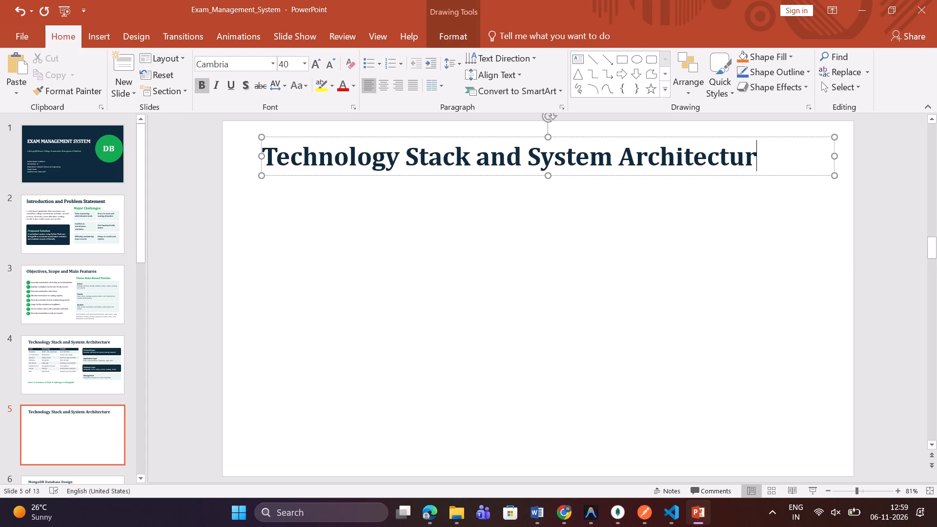
pyautogui.press('BackSpace')
pyautogui.press('BackSpace')
pyautogui.press('BackSpace')
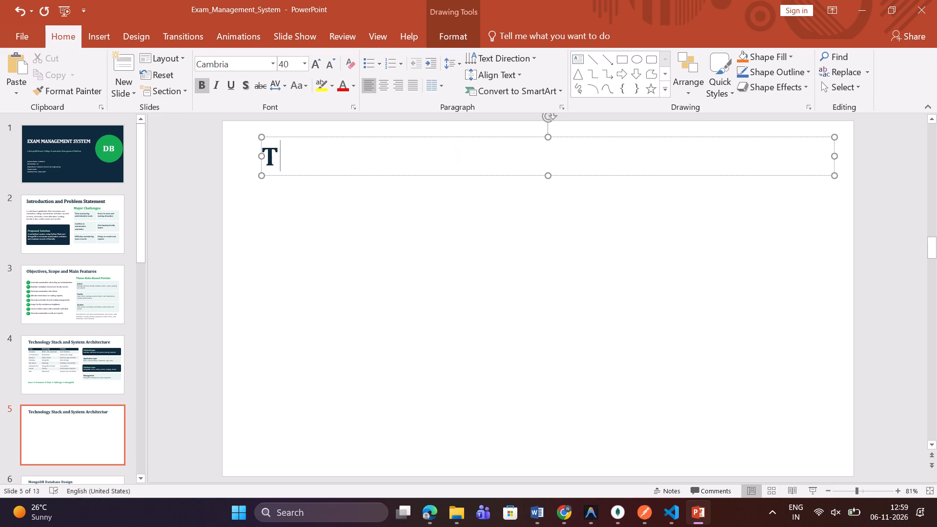
pyautogui.press('BackSpace')
pyautogui.write('Code Scrr')
pyautogui.press('BackSpace')
pyautogui.write('eenshot')
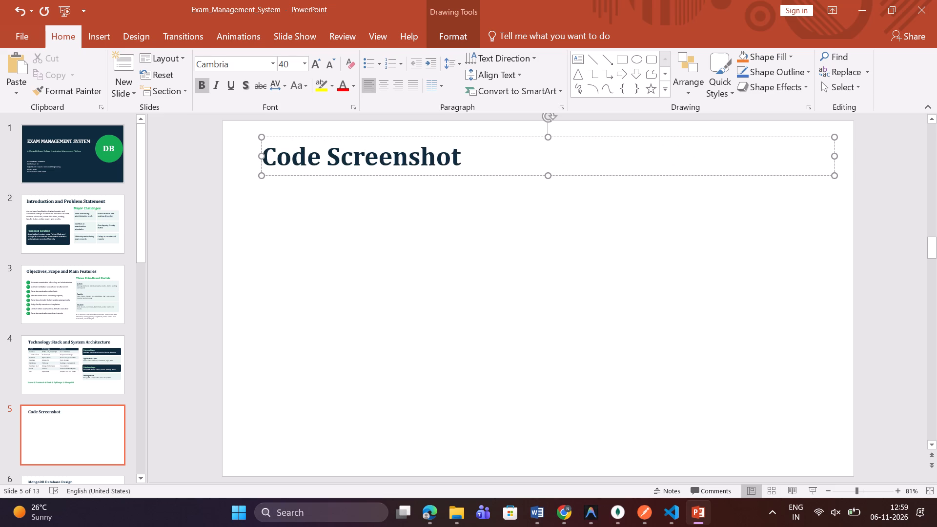
pyautogui.press('s')
pyautogui.press('Return')
pyautogui.press('BackSpace')
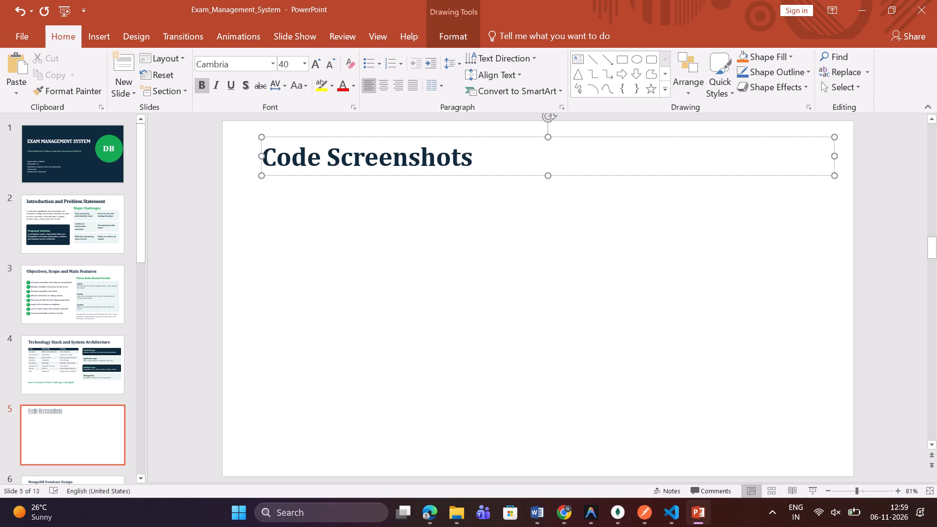
pyautogui.click(473, 374)
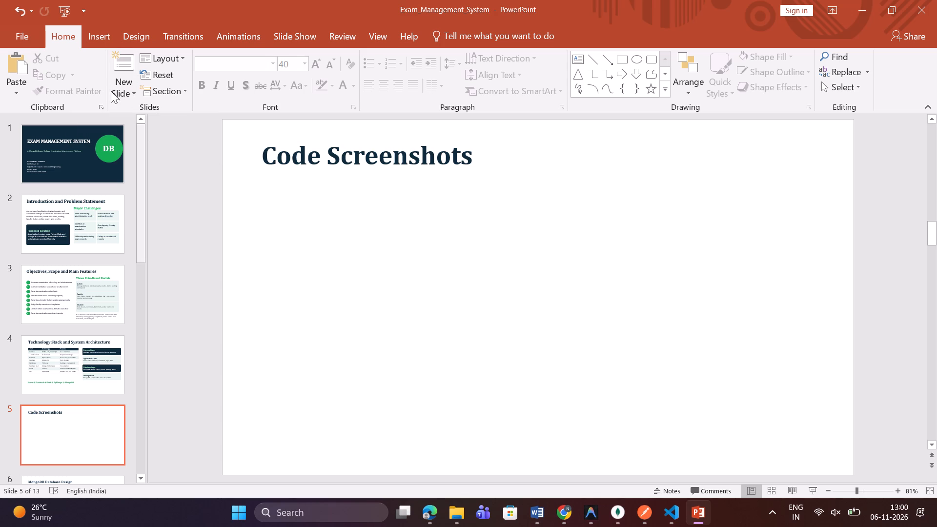
pyautogui.click(96, 37)
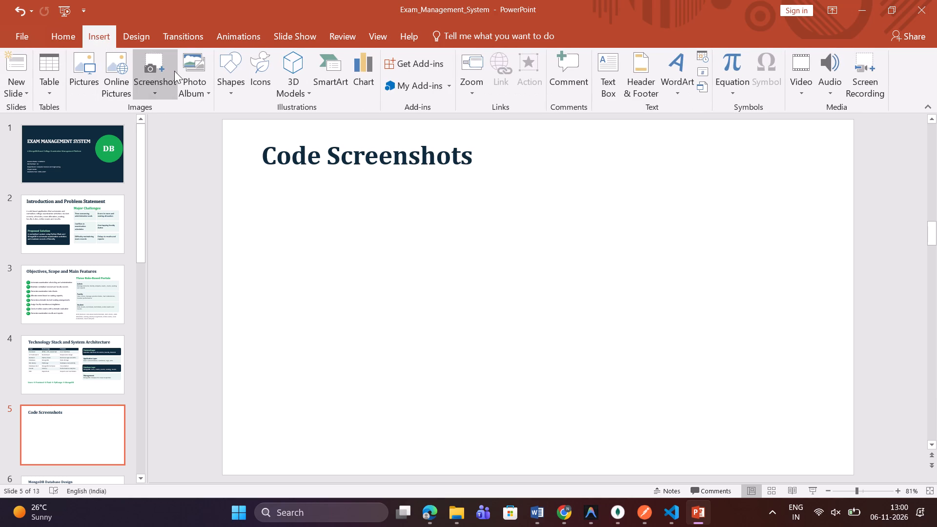
pyautogui.click(93, 76)
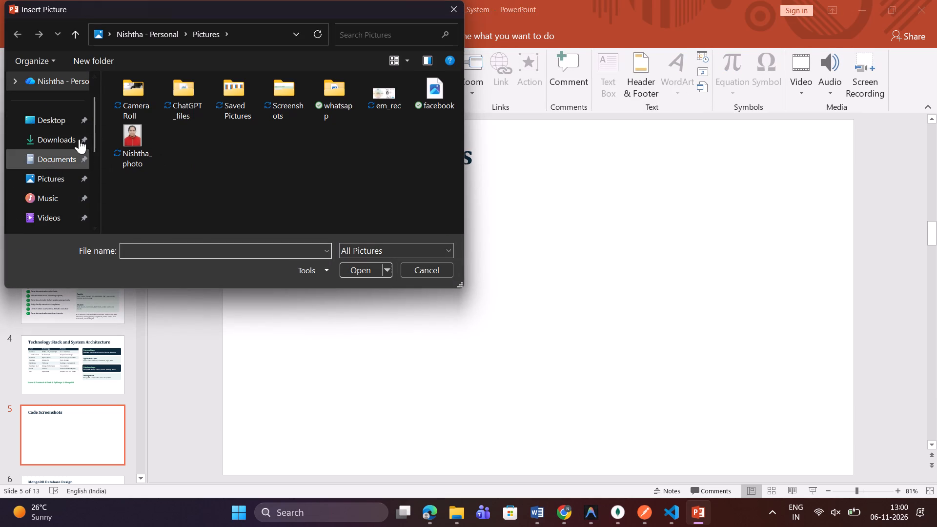
pyautogui.doubleClick(277, 87)
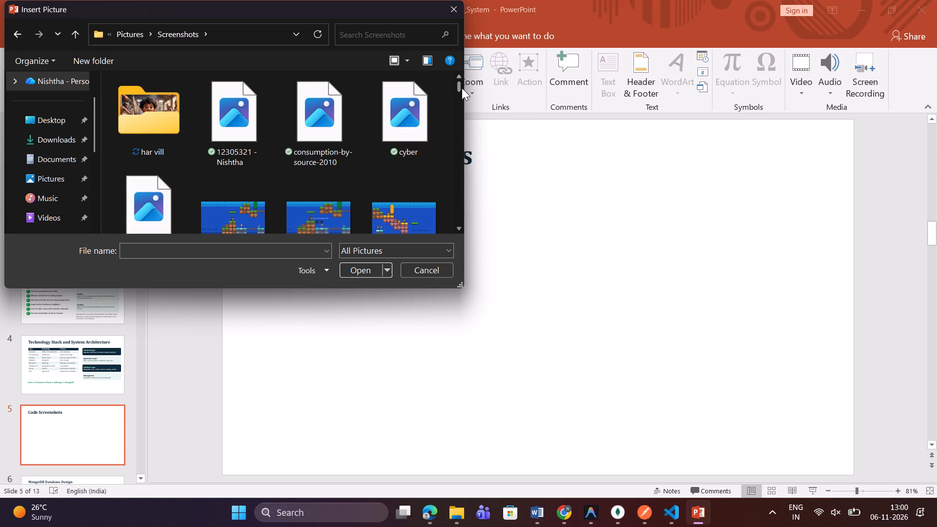
pyautogui.moveTo(462, 88); pyautogui.dragTo(460, 263)
pyautogui.moveTo(460, 263); pyautogui.dragTo(456, 219)
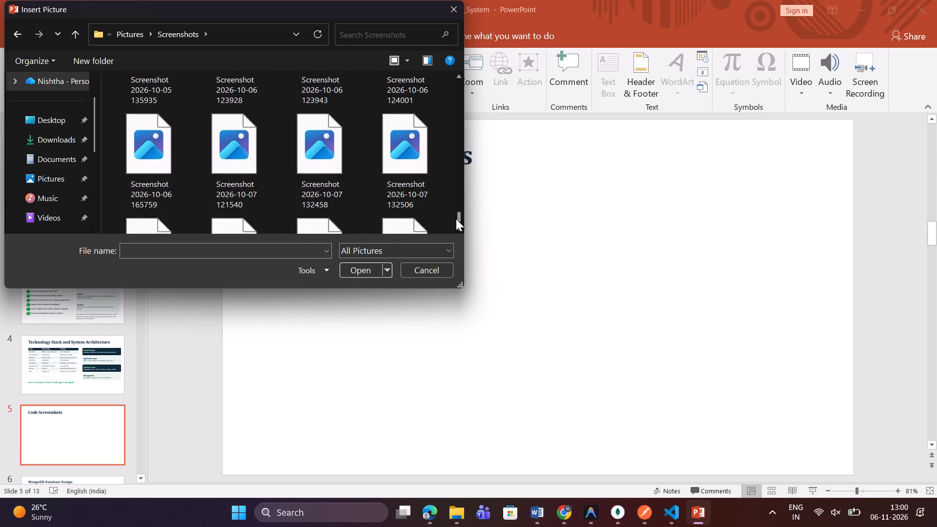
pyautogui.moveTo(456, 219); pyautogui.dragTo(457, 226)
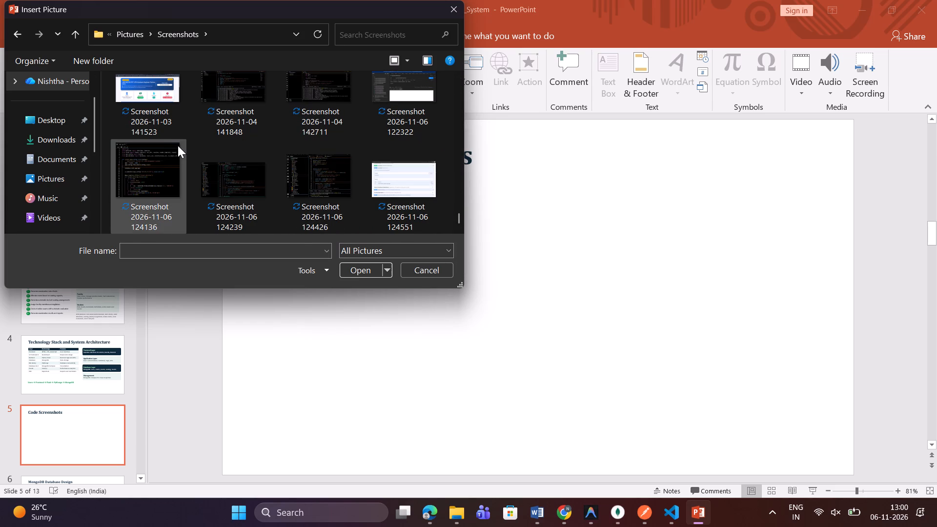
pyautogui.doubleClick(178, 145)
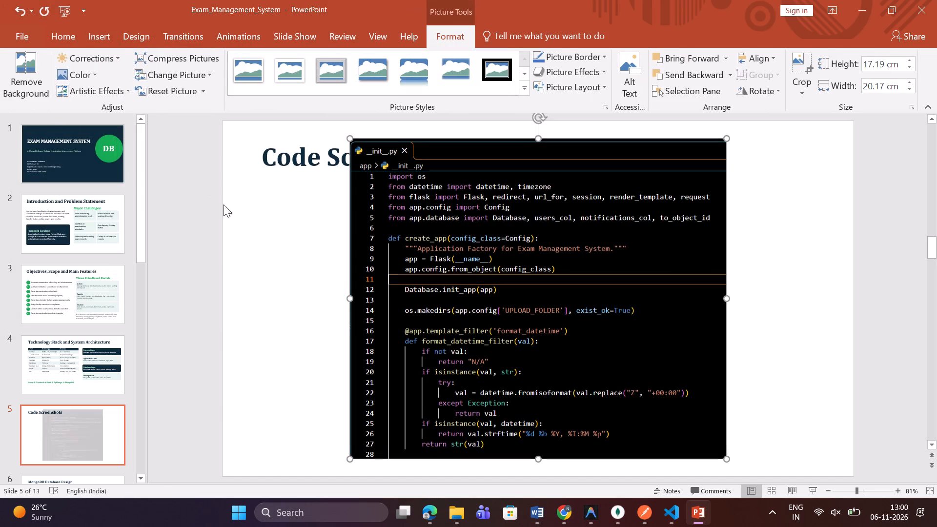
# Fit the code picture under the title on the slide's left half, about 15.2 cm wide and stretched down nearly to the slide's bottom edge.
pyautogui.moveTo(520, 239); pyautogui.dragTo(419, 293)
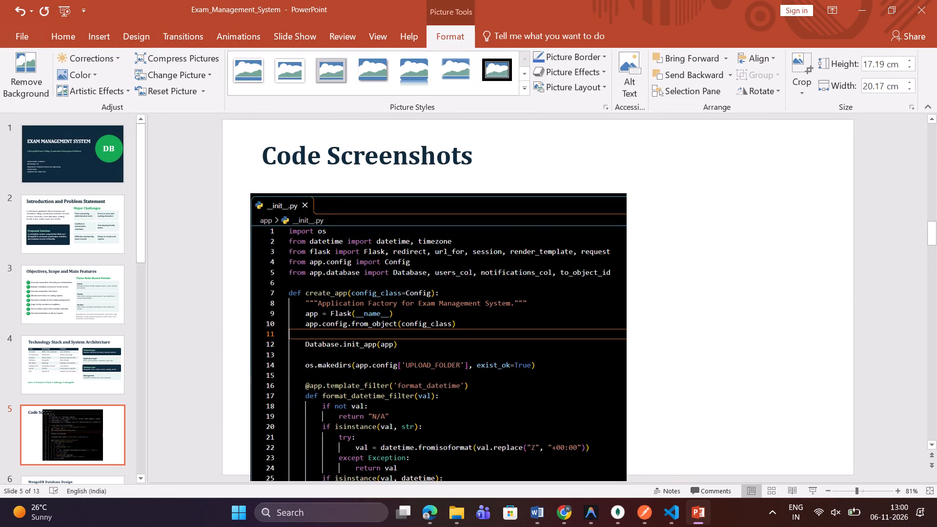
pyautogui.moveTo(419, 293); pyautogui.dragTo(430, 269)
pyautogui.keyDown('ctrl'); pyautogui.scroll(-1, 430, 269); pyautogui.keyUp('ctrl')
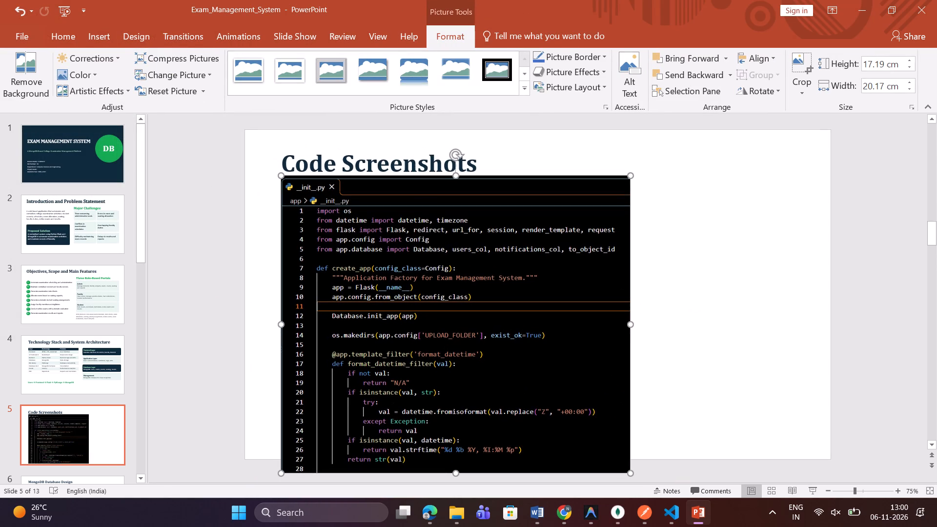
pyautogui.moveTo(631, 471); pyautogui.dragTo(621, 464)
pyautogui.moveTo(621, 464); pyautogui.dragTo(527, 403)
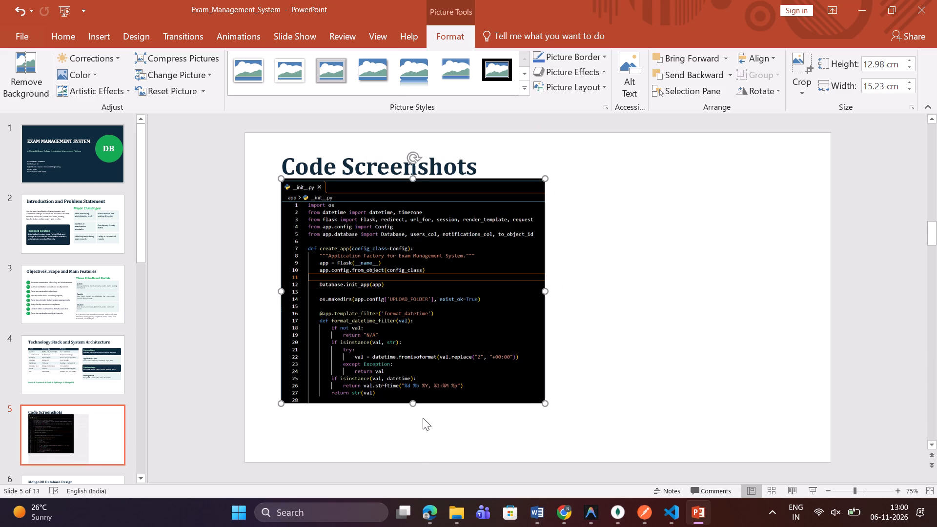
pyautogui.moveTo(412, 402); pyautogui.dragTo(411, 445)
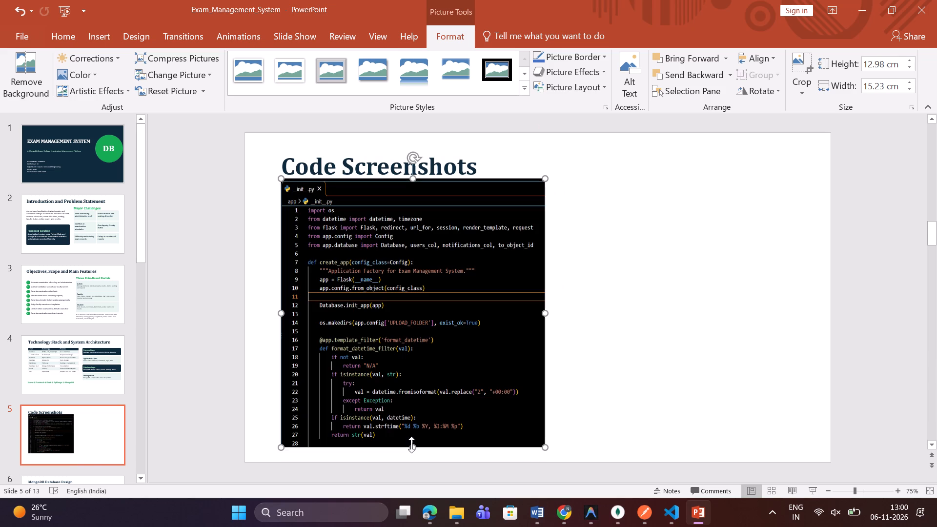
pyautogui.click(626, 254)
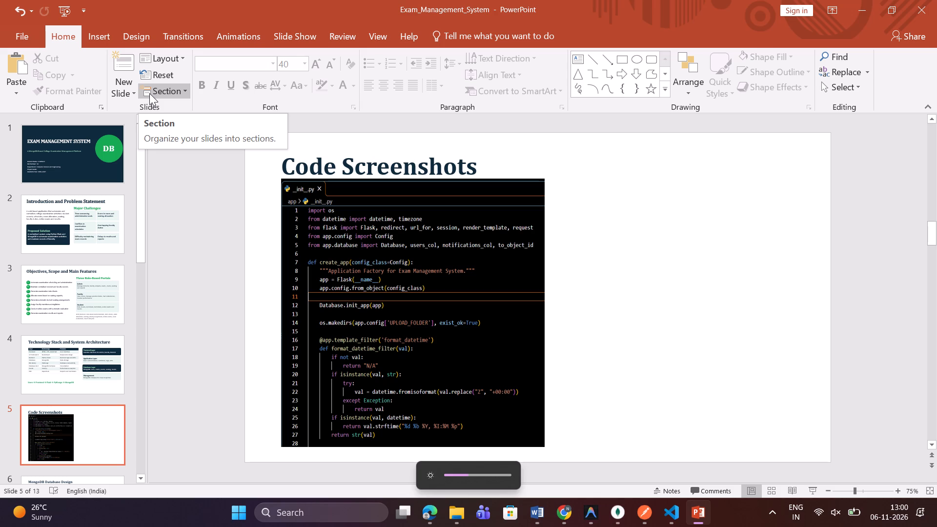
pyautogui.click(128, 80)
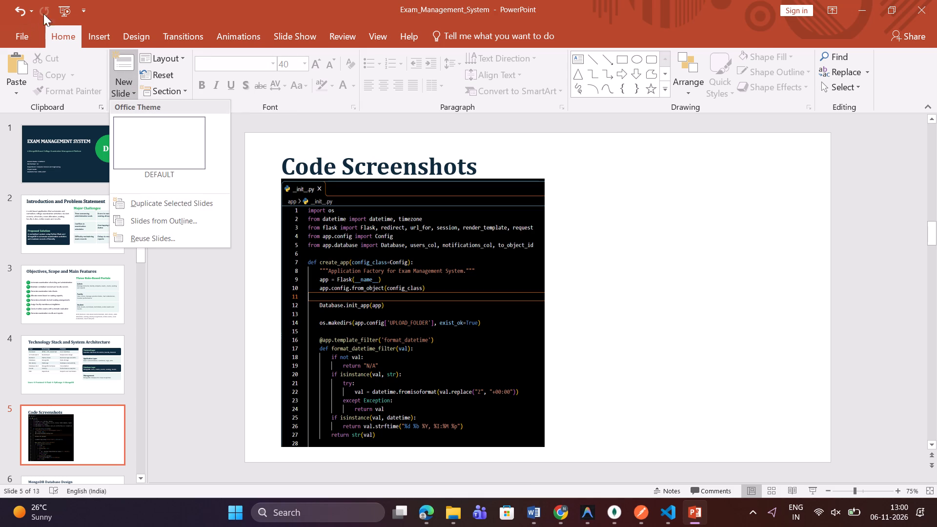
pyautogui.click(106, 40)
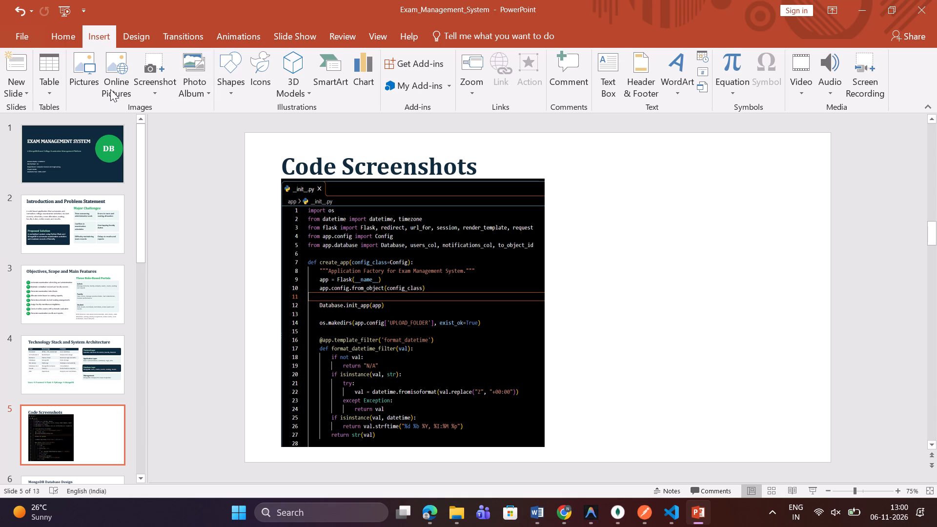
pyautogui.click(85, 81)
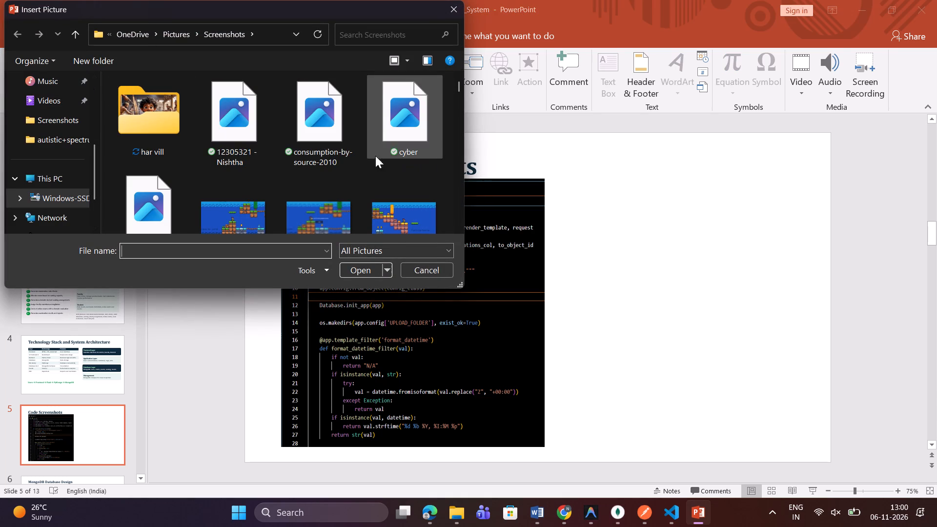
pyautogui.scroll(-5, 329, 175)
pyautogui.scroll(-2, 485, 102)
pyautogui.scroll(3, 485, 102)
pyautogui.scroll(-20, 485, 102)
pyautogui.scroll(-20, 485, 102)
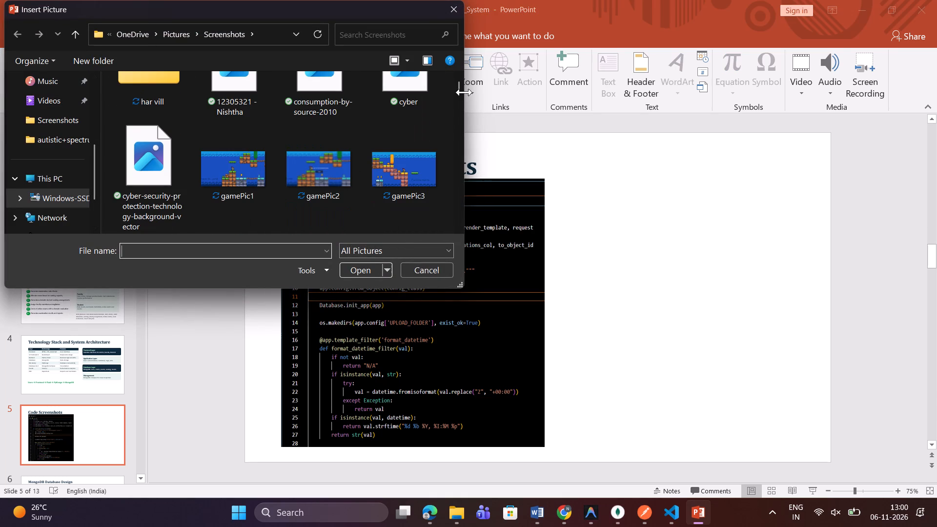
pyautogui.moveTo(459, 89); pyautogui.dragTo(458, 266)
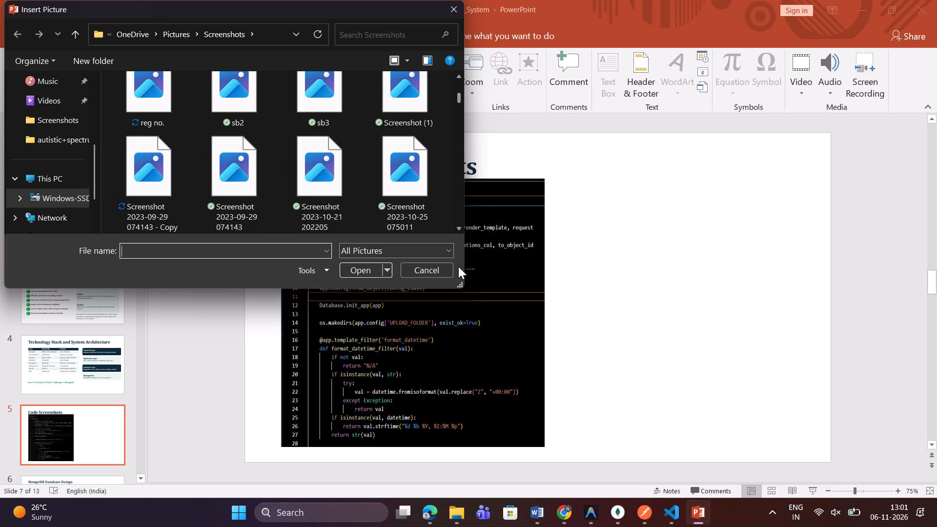
pyautogui.moveTo(458, 266); pyautogui.dragTo(450, 226)
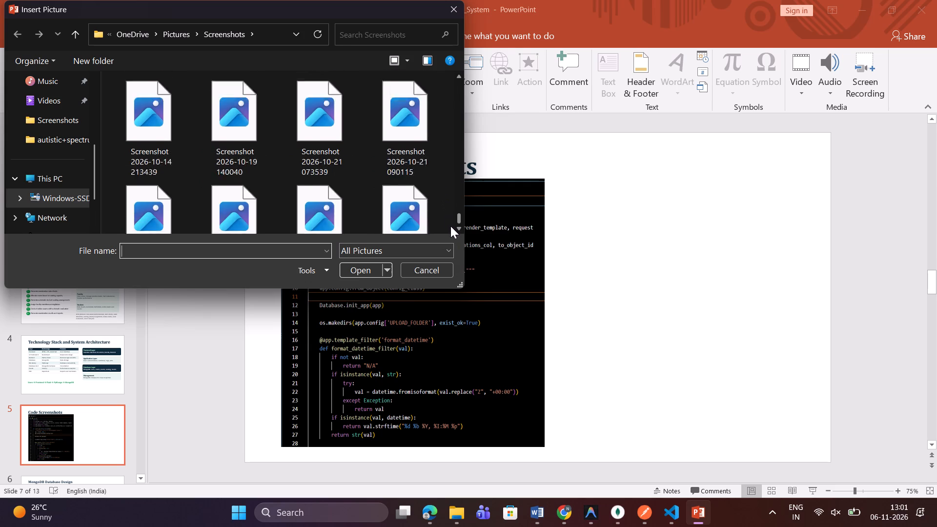
pyautogui.moveTo(450, 226); pyautogui.dragTo(454, 230)
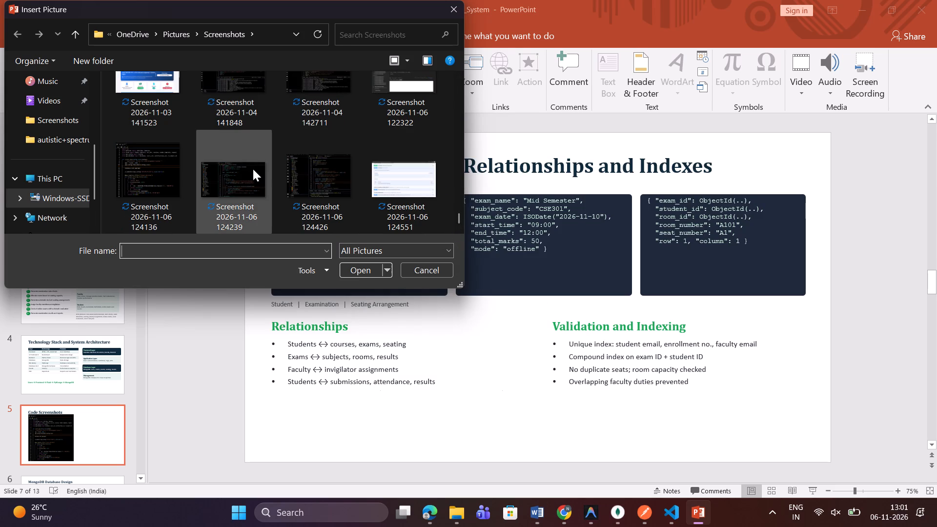
pyautogui.doubleClick(253, 169)
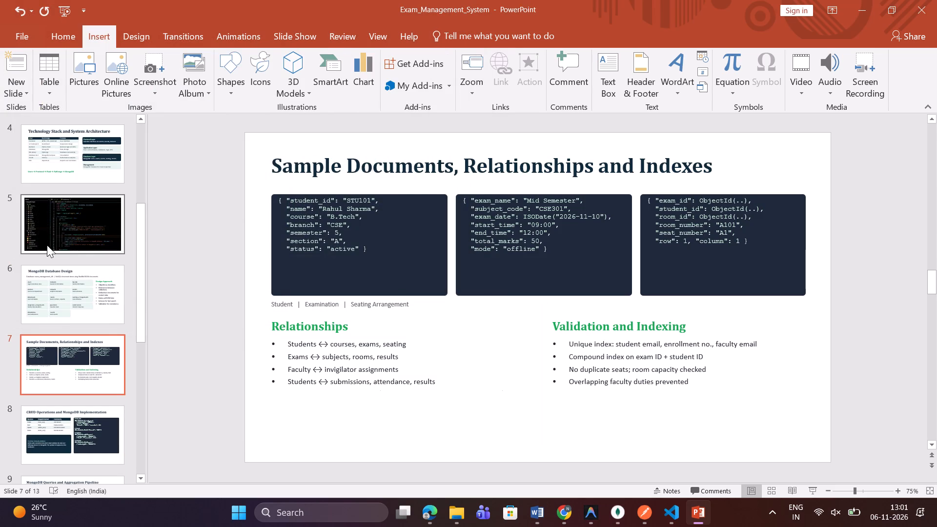
# Resize the database.py picture on slide 5 to fill the slide's right half, matching the top, bottom and width of the __init__.py picture.
pyautogui.click(30, 231)
pyautogui.click(453, 393)
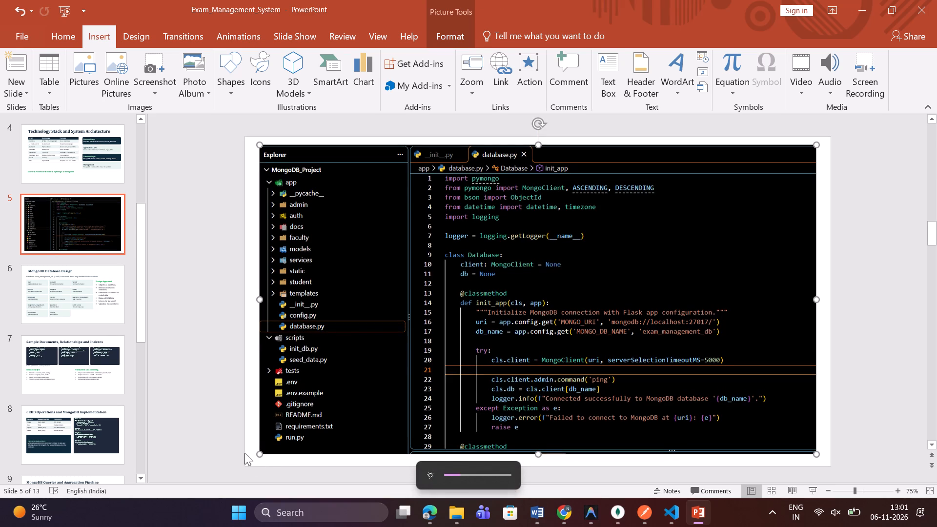
pyautogui.moveTo(262, 452); pyautogui.dragTo(539, 400)
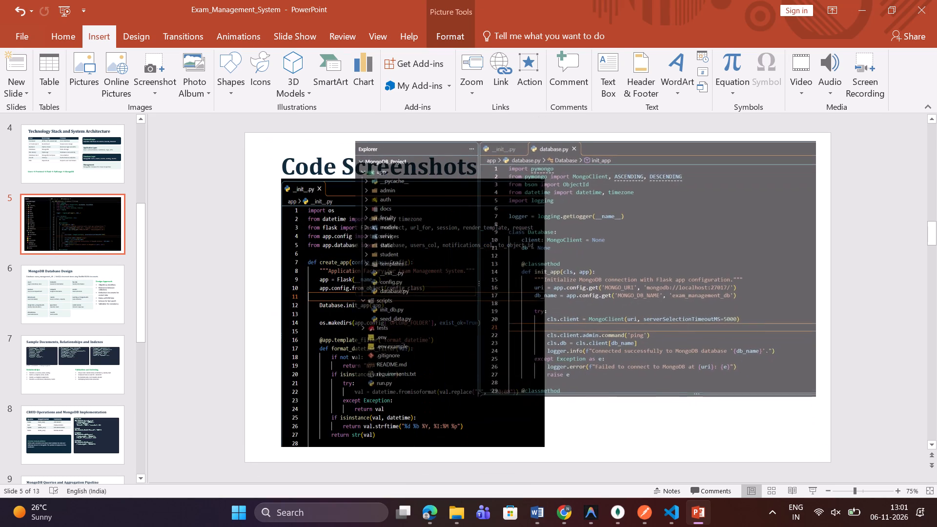
pyautogui.moveTo(539, 400); pyautogui.dragTo(630, 362)
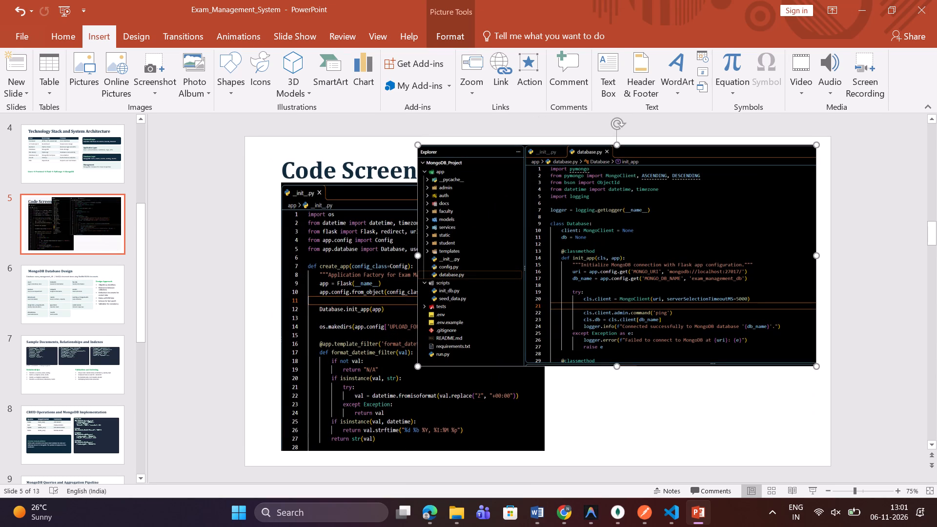
pyautogui.moveTo(417, 253); pyautogui.dragTo(557, 258)
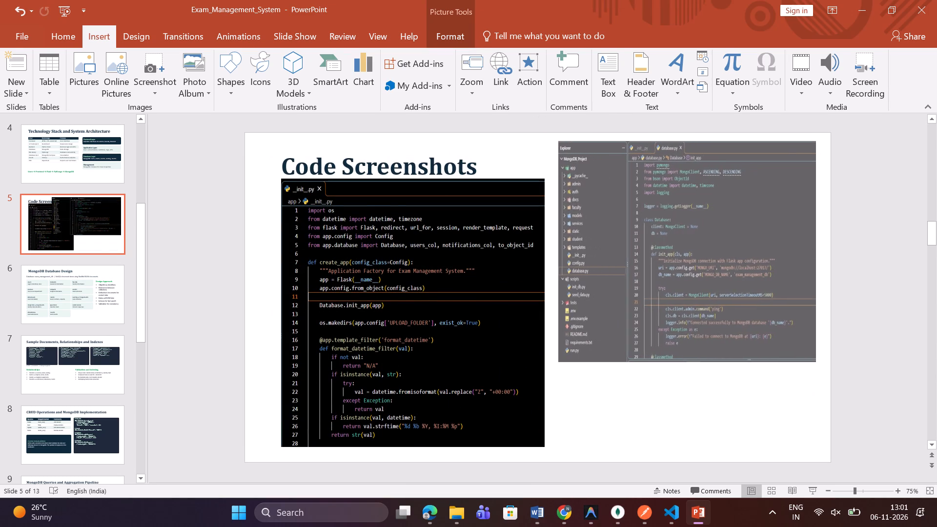
pyautogui.moveTo(557, 258); pyautogui.dragTo(556, 259)
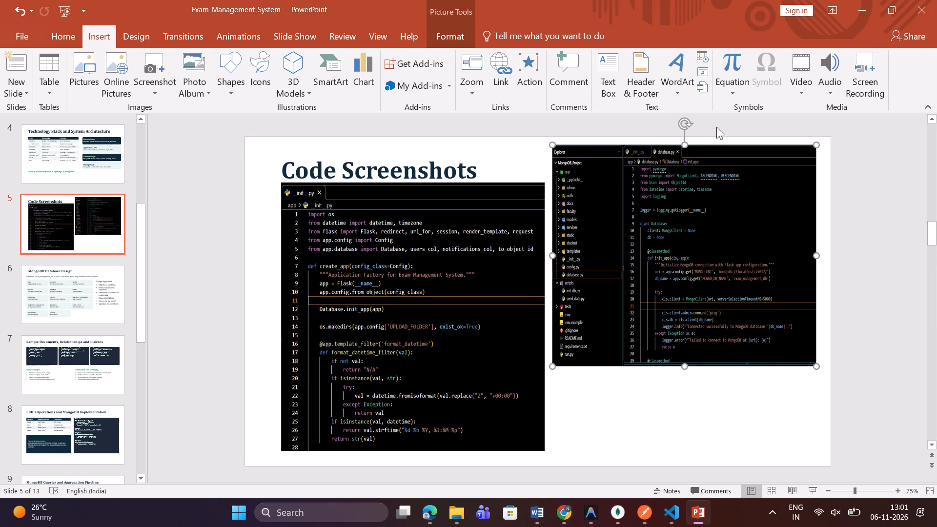
pyautogui.moveTo(683, 143); pyautogui.dragTo(687, 177)
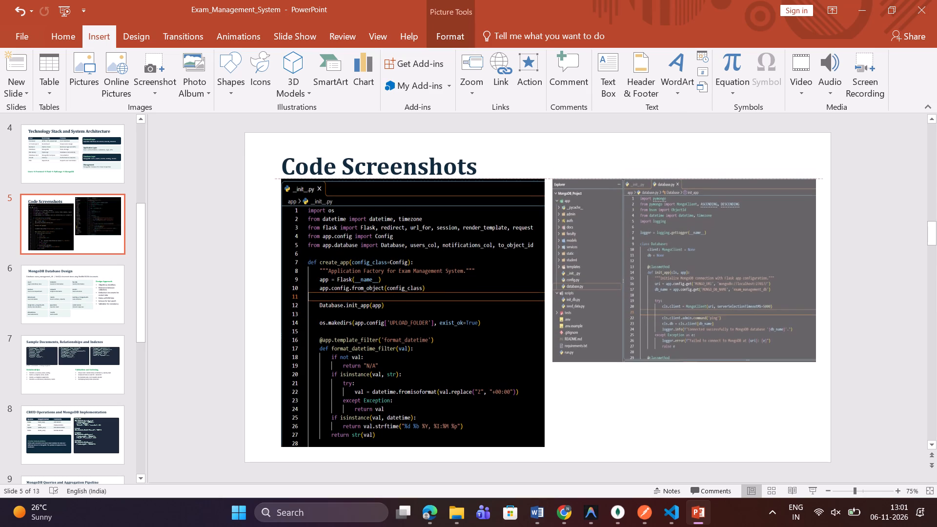
pyautogui.moveTo(687, 177); pyautogui.dragTo(687, 179)
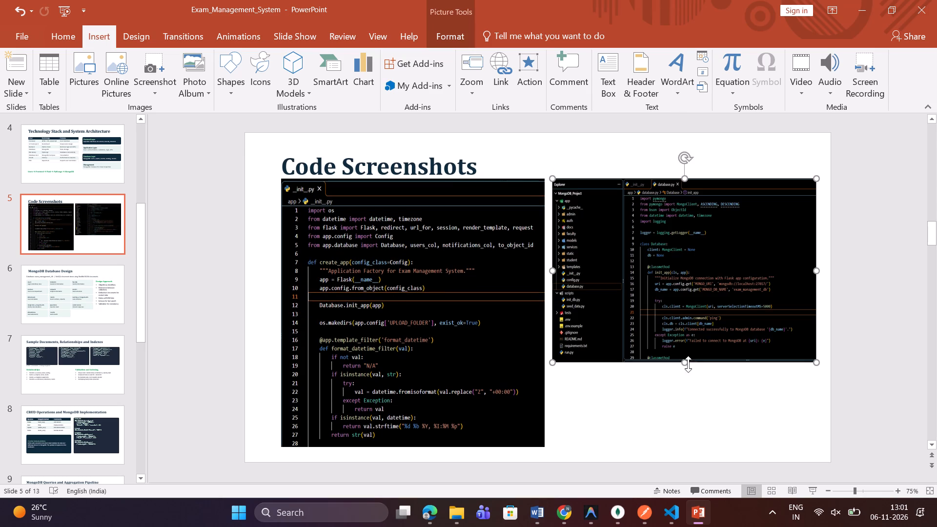
pyautogui.moveTo(683, 365); pyautogui.dragTo(683, 370)
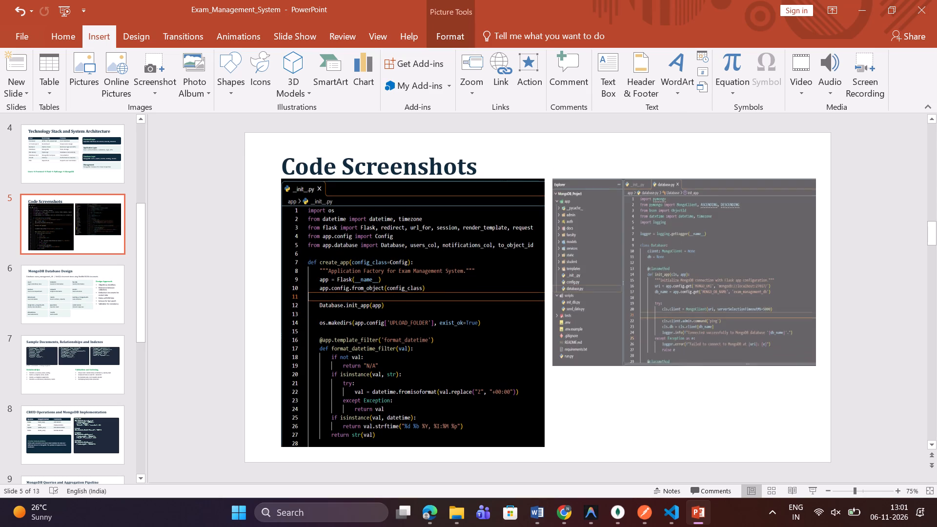
pyautogui.moveTo(683, 370); pyautogui.dragTo(696, 451)
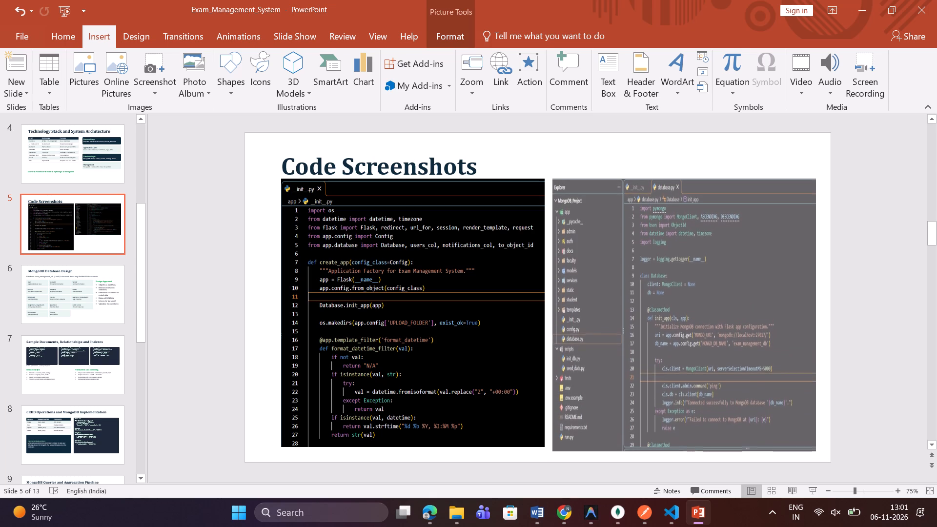
pyautogui.moveTo(696, 451); pyautogui.dragTo(697, 447)
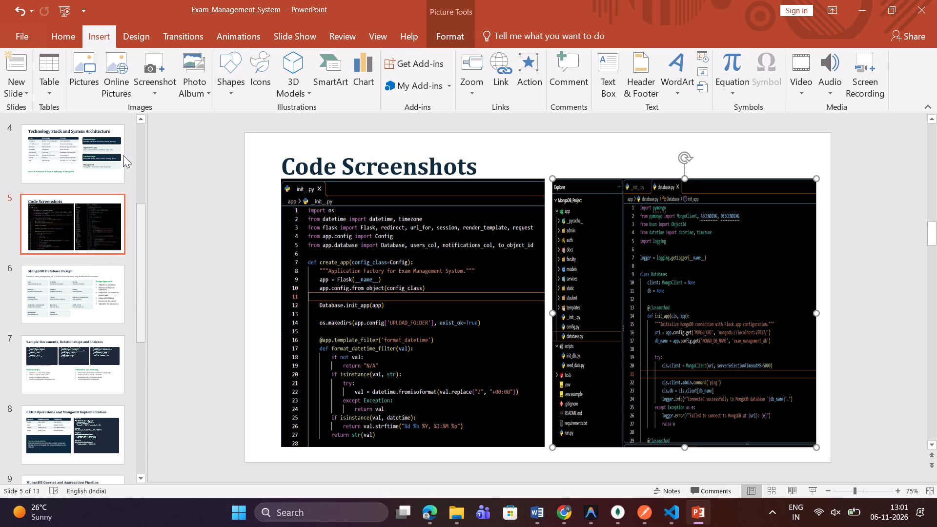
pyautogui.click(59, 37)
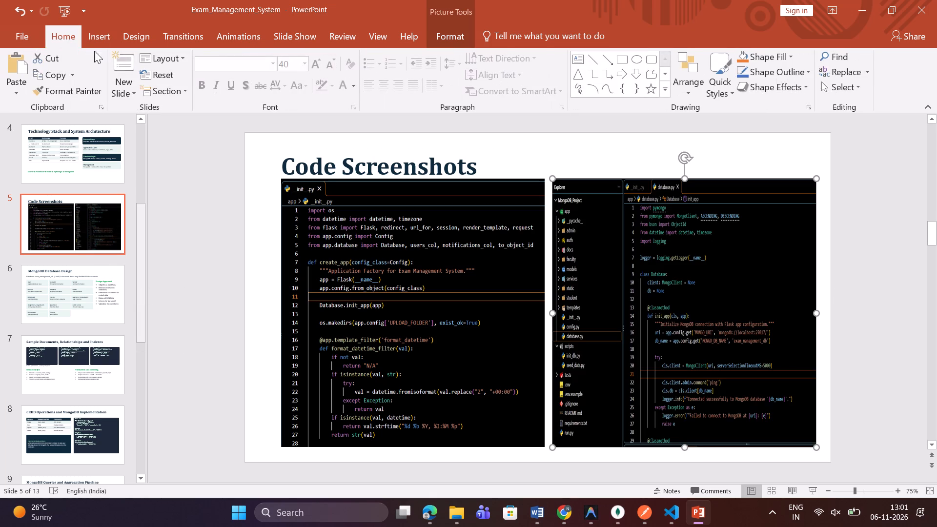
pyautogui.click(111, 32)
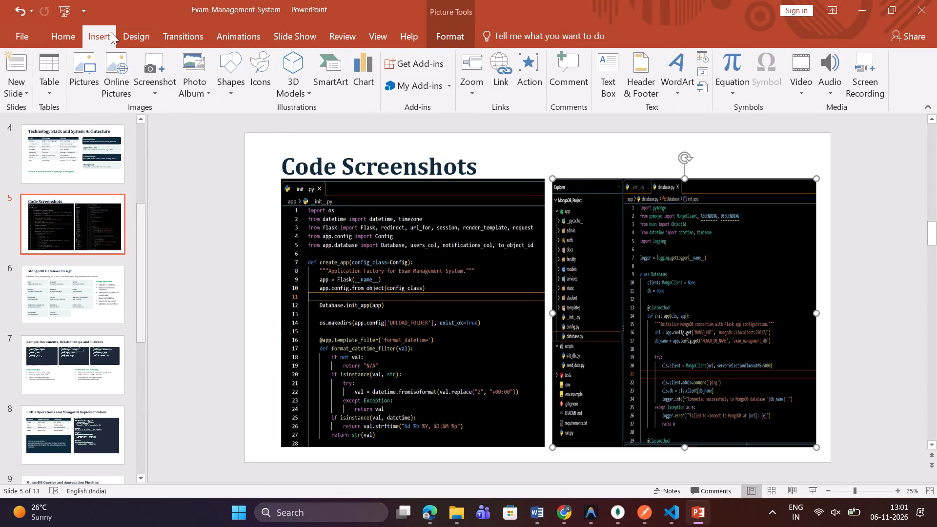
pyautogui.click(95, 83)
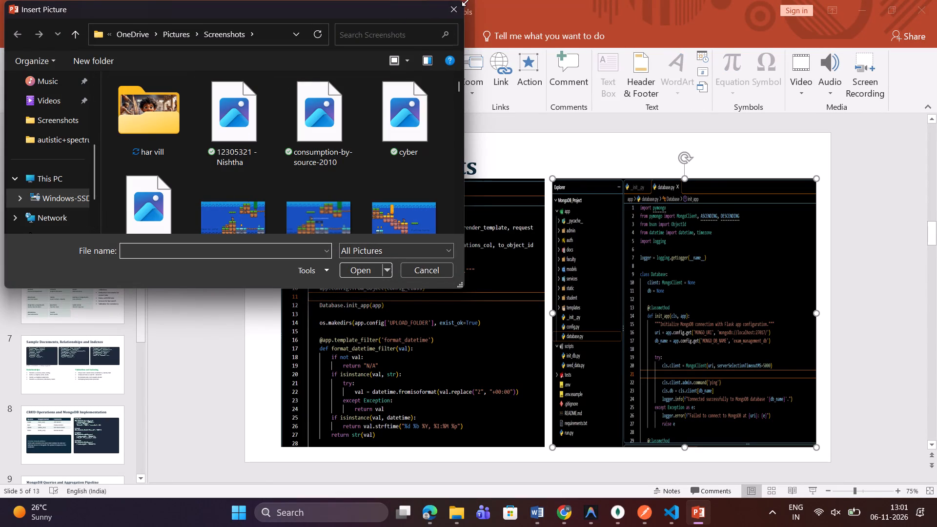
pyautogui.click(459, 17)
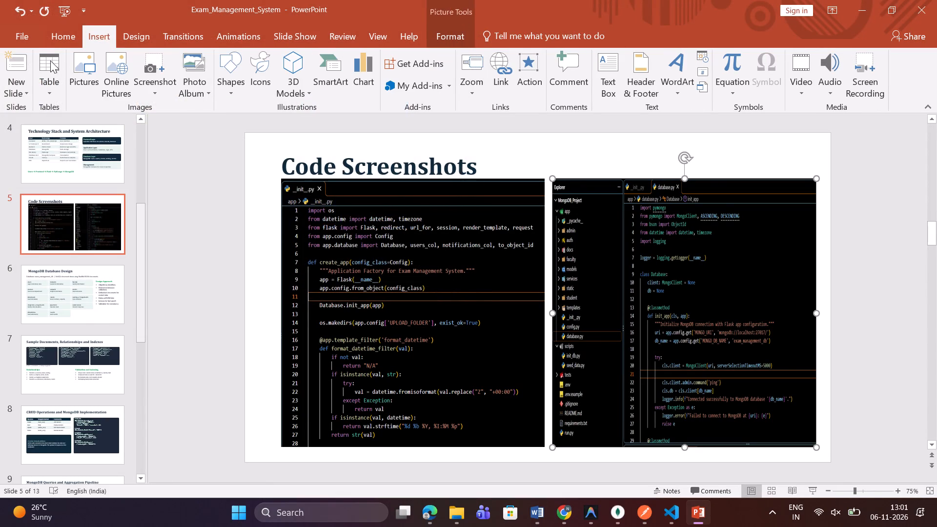
# Add a blank slide with the DEFAULT layout directly after the Code Screenshots slide.
pyautogui.click(74, 43)
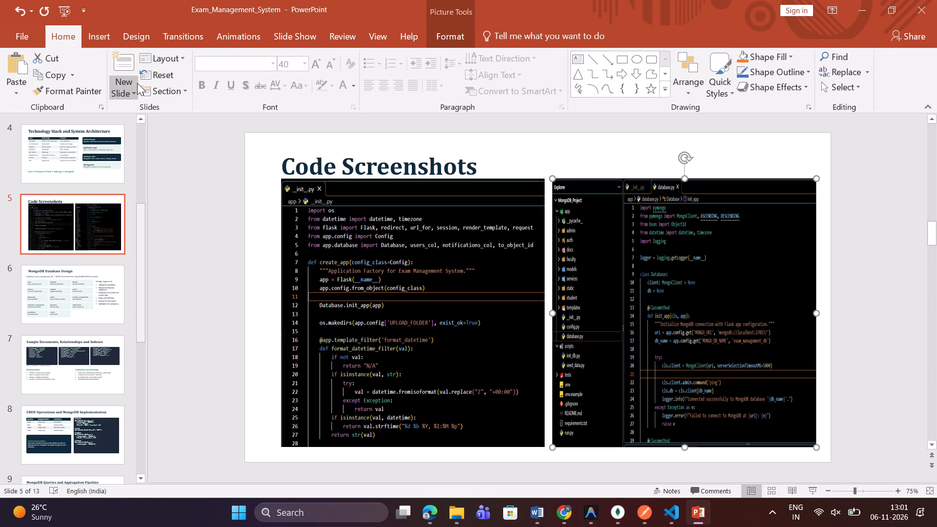
pyautogui.click(137, 85)
pyautogui.click(163, 162)
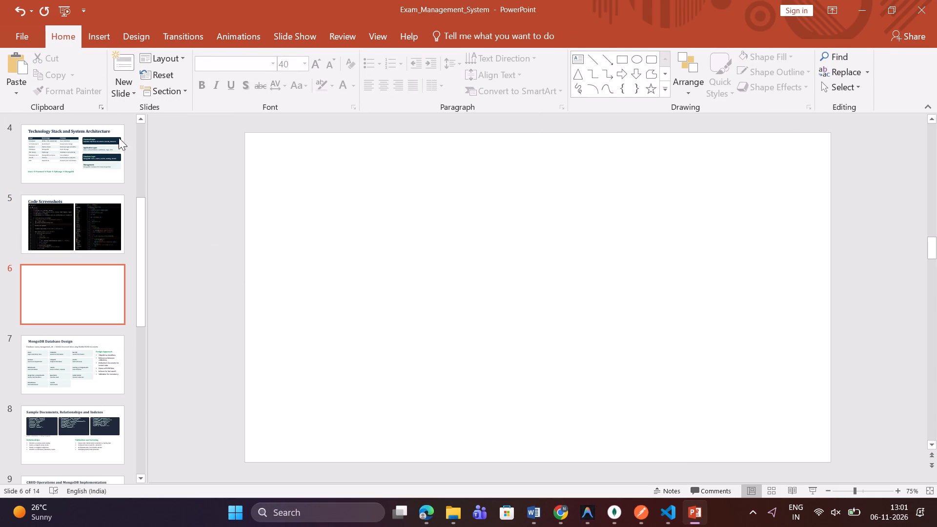
pyautogui.click(93, 41)
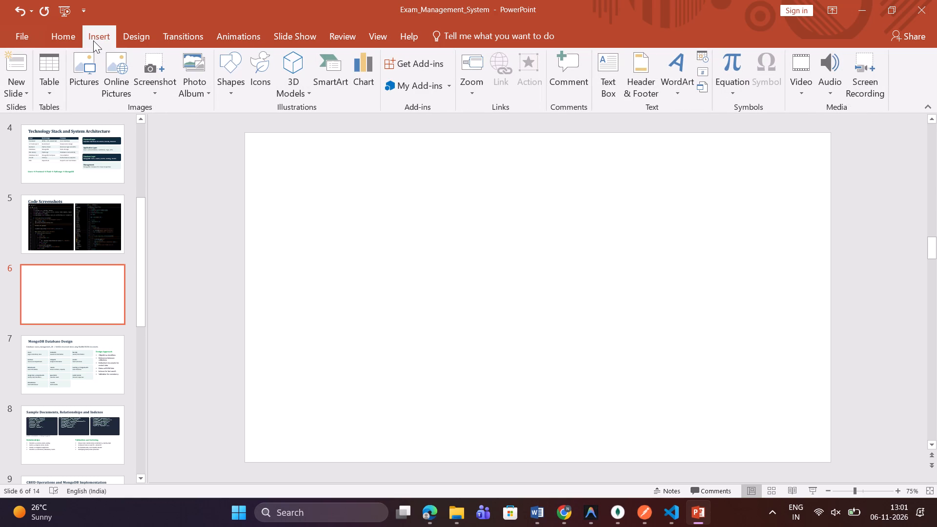
pyautogui.click(95, 71)
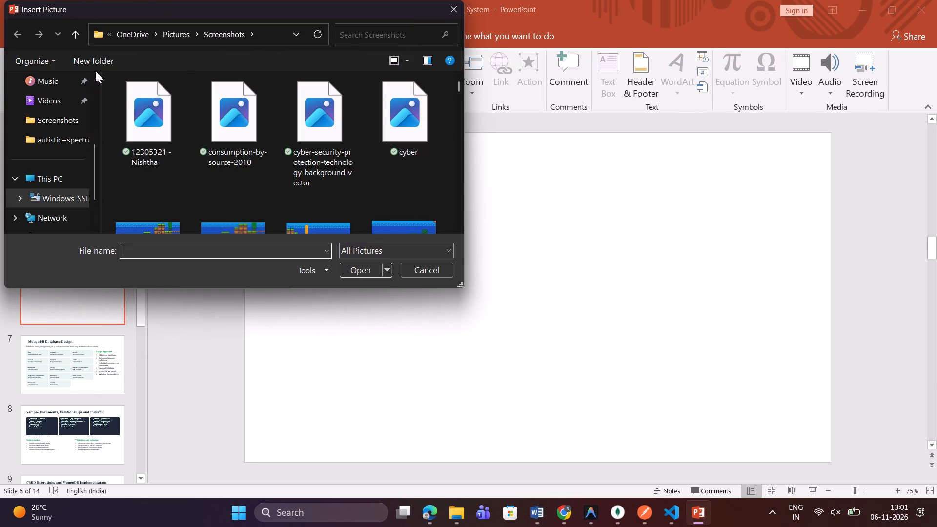
pyautogui.moveTo(460, 83); pyautogui.dragTo(461, 122)
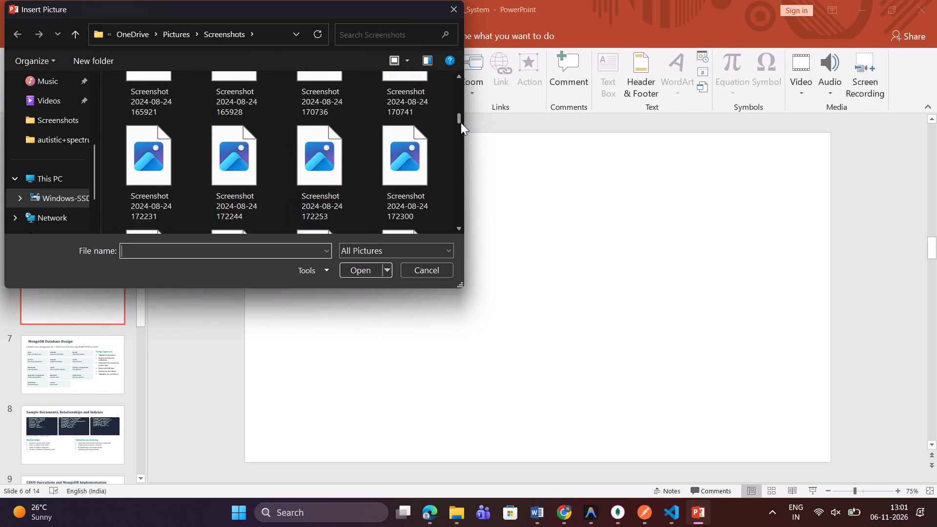
pyautogui.moveTo(461, 122); pyautogui.dragTo(460, 229)
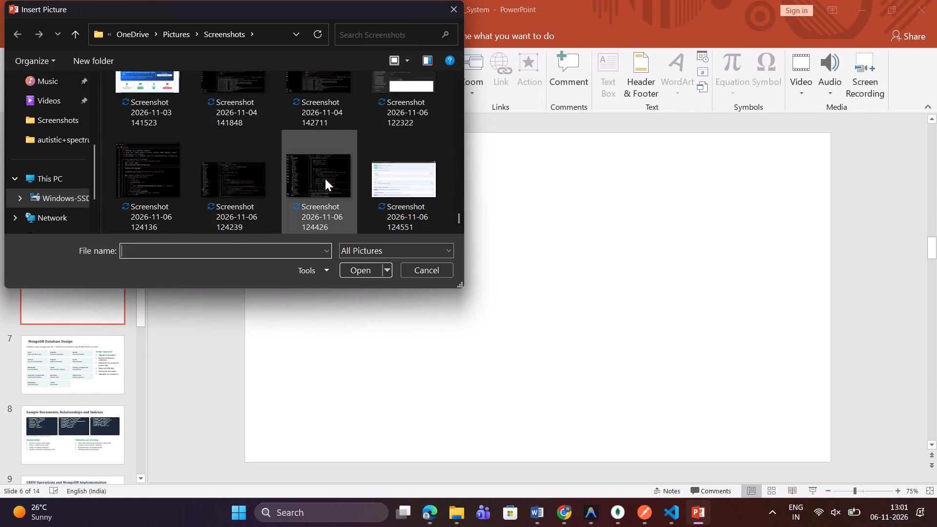
pyautogui.moveTo(325, 179); pyautogui.dragTo(533, 274)
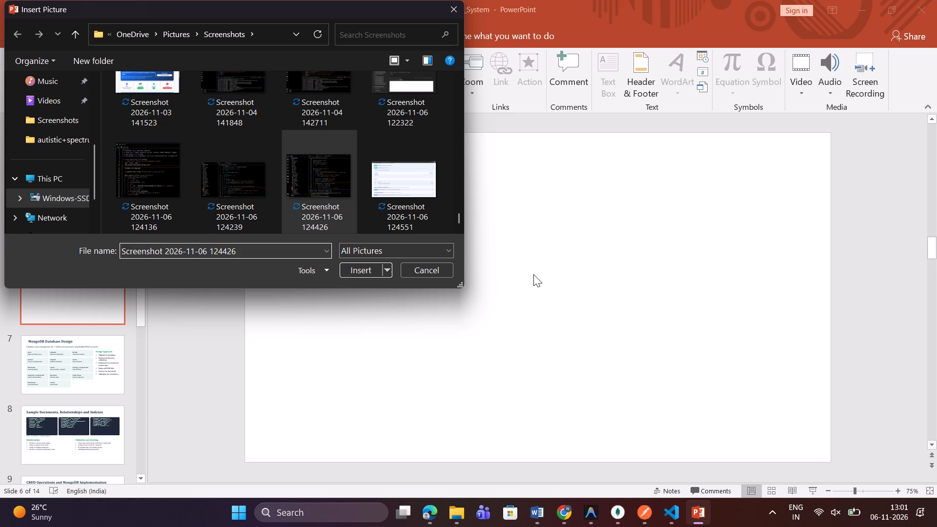
pyautogui.moveTo(312, 194); pyautogui.dragTo(579, 266)
pyautogui.click(381, 201)
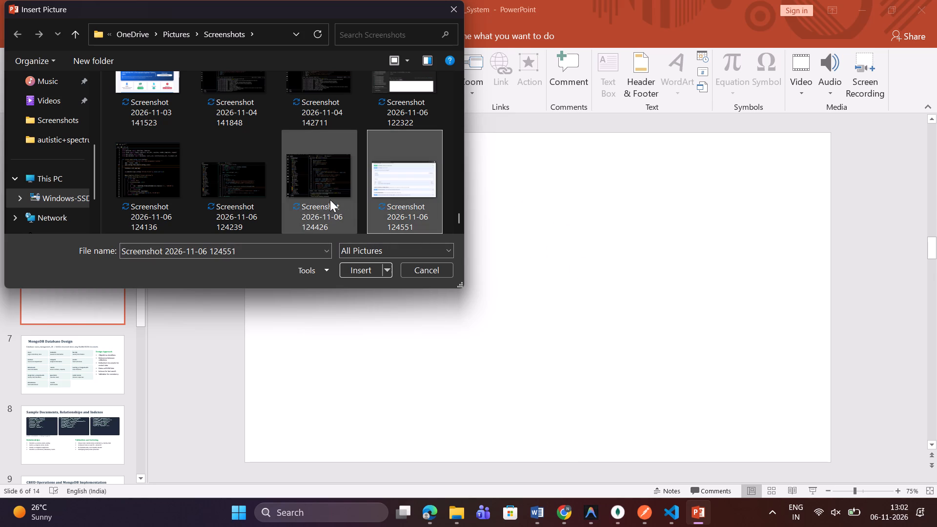
pyautogui.click(330, 200)
pyautogui.click(367, 274)
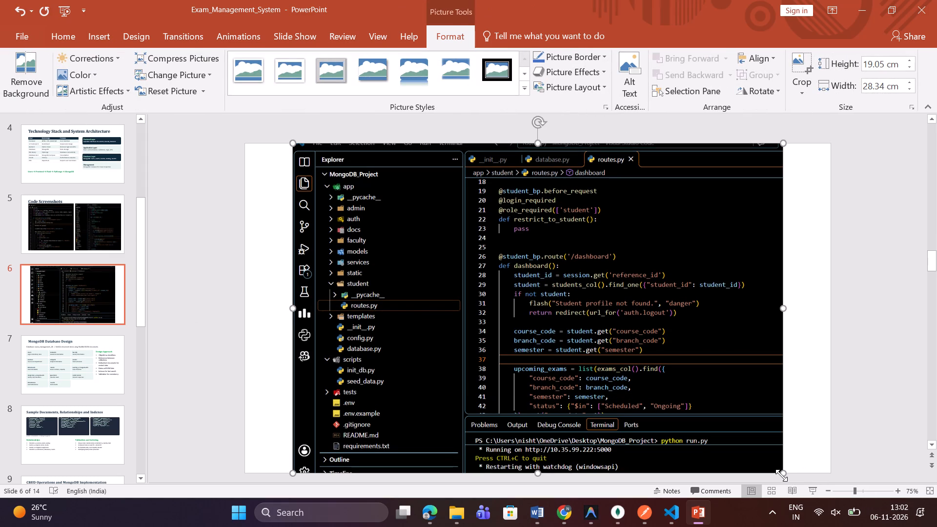
# Shrink the routes.py picture to about 17.25 cm wide by 11.6 cm high and move it to slide 6's upper-left corner.
pyautogui.moveTo(781, 475); pyautogui.dragTo(502, 333)
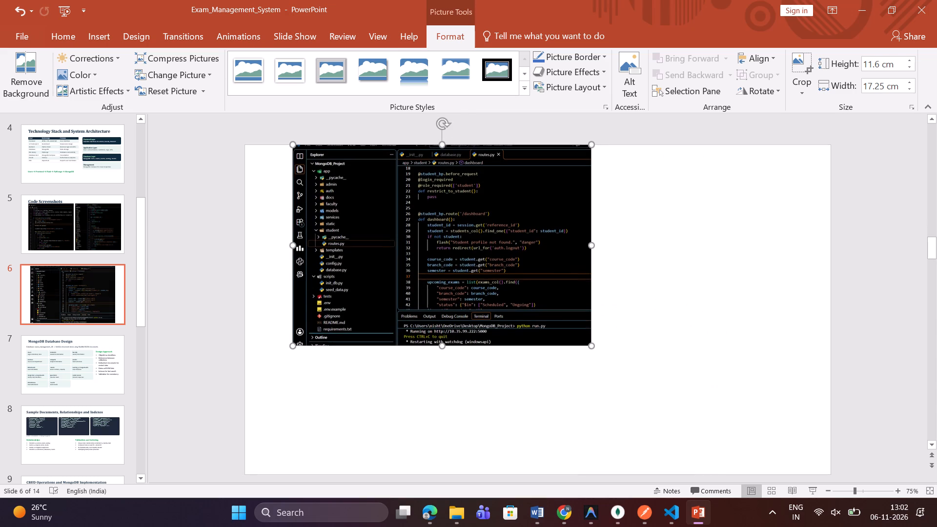
pyautogui.moveTo(337, 191); pyautogui.dragTo(299, 194)
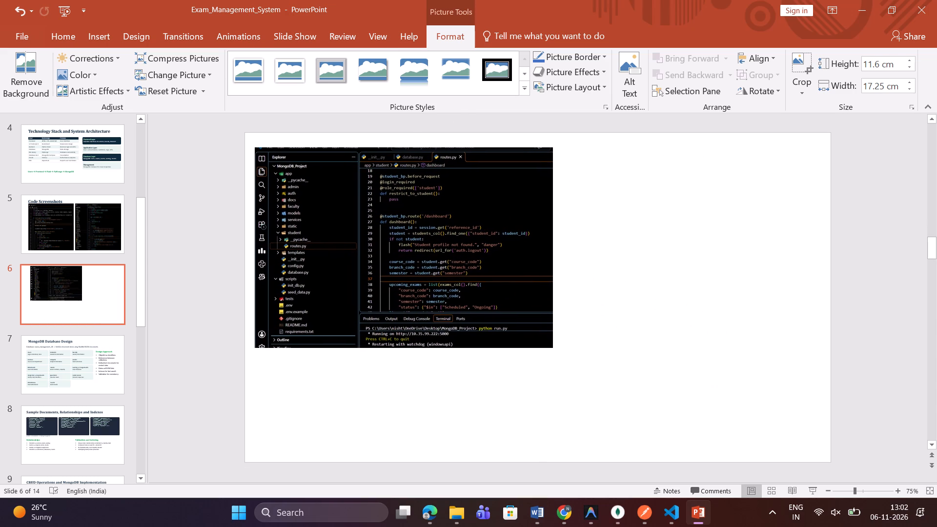
pyautogui.moveTo(299, 194); pyautogui.dragTo(299, 195)
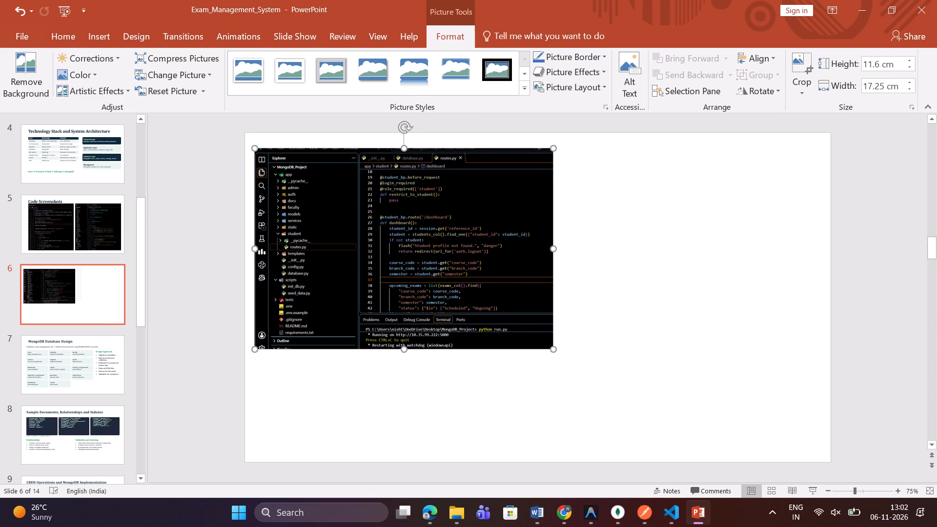
# Stretch the routes.py picture on slide 6 downward to a height of about 17.33 cm, keeping its width.
pyautogui.moveTo(405, 348); pyautogui.dragTo(405, 405)
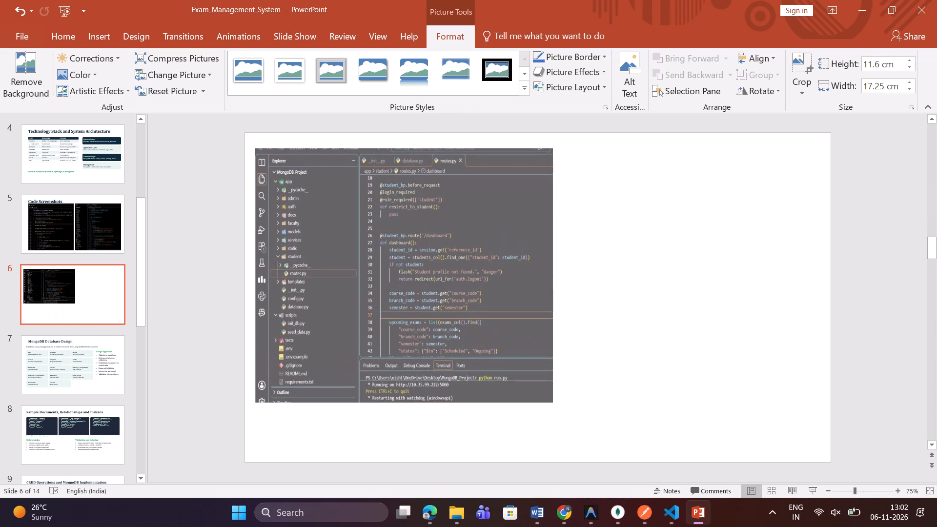
pyautogui.moveTo(405, 405); pyautogui.dragTo(406, 431)
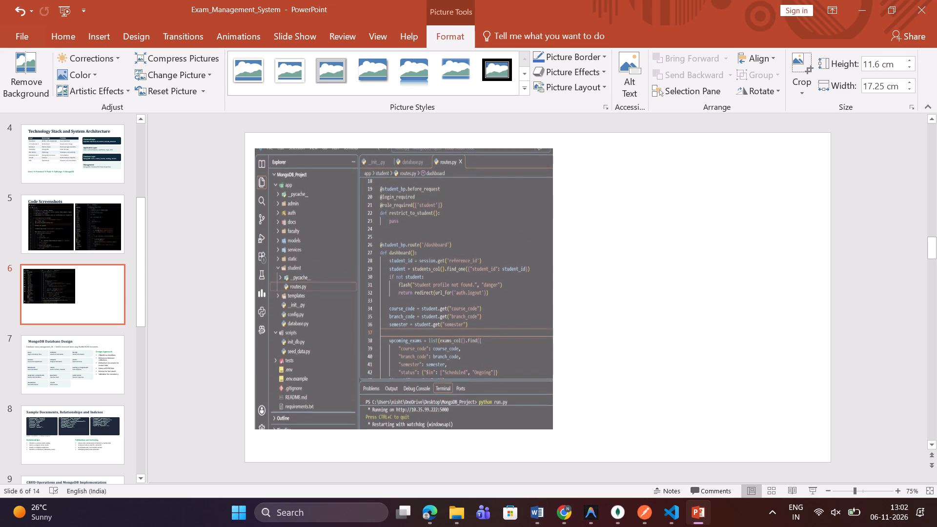
pyautogui.moveTo(406, 431); pyautogui.dragTo(410, 448)
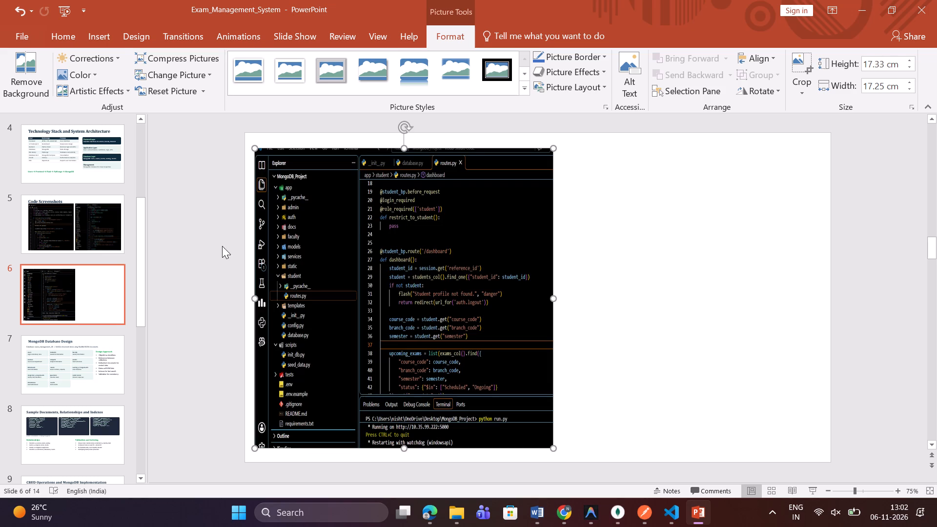
pyautogui.click(104, 44)
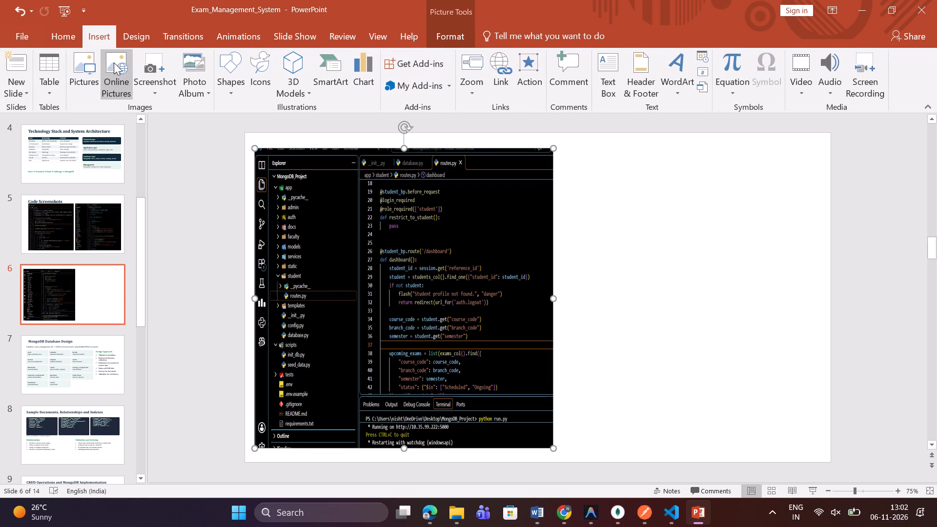
pyautogui.click(73, 77)
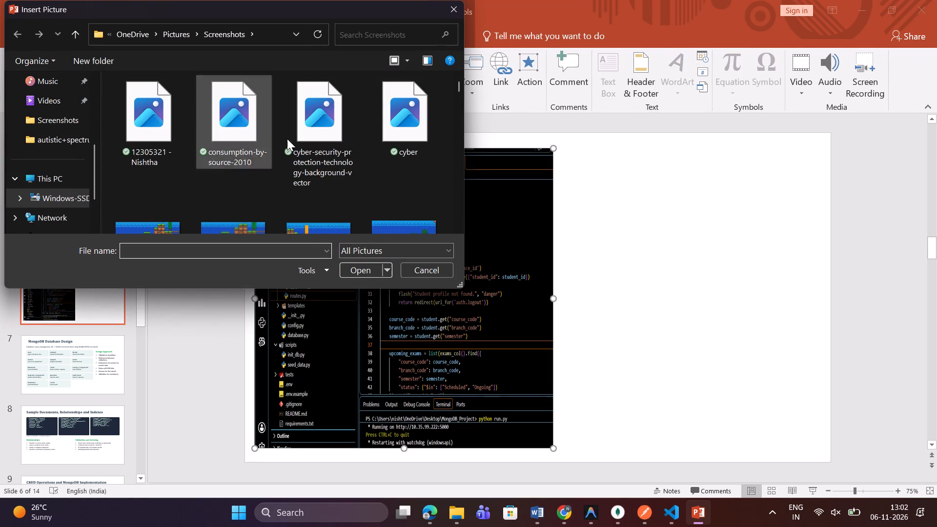
pyautogui.moveTo(458, 82); pyautogui.dragTo(462, 107)
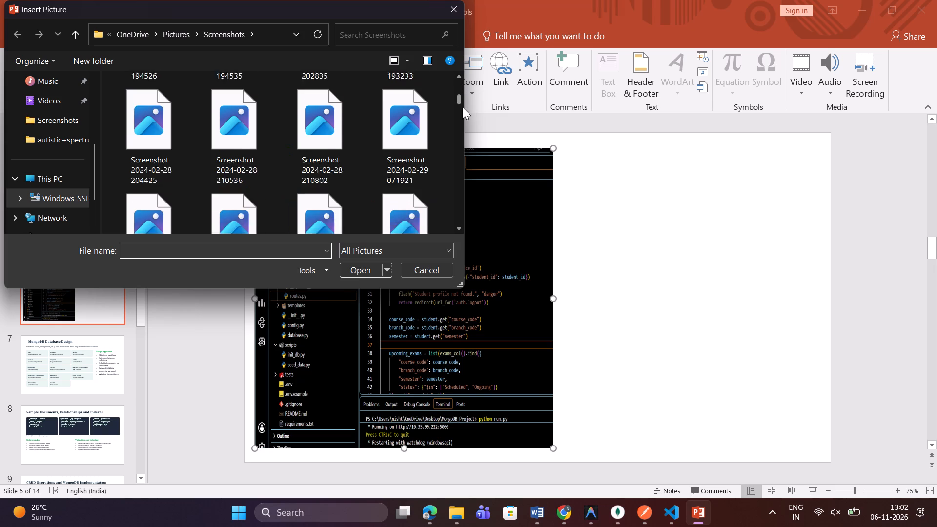
pyautogui.moveTo(462, 107); pyautogui.dragTo(460, 226)
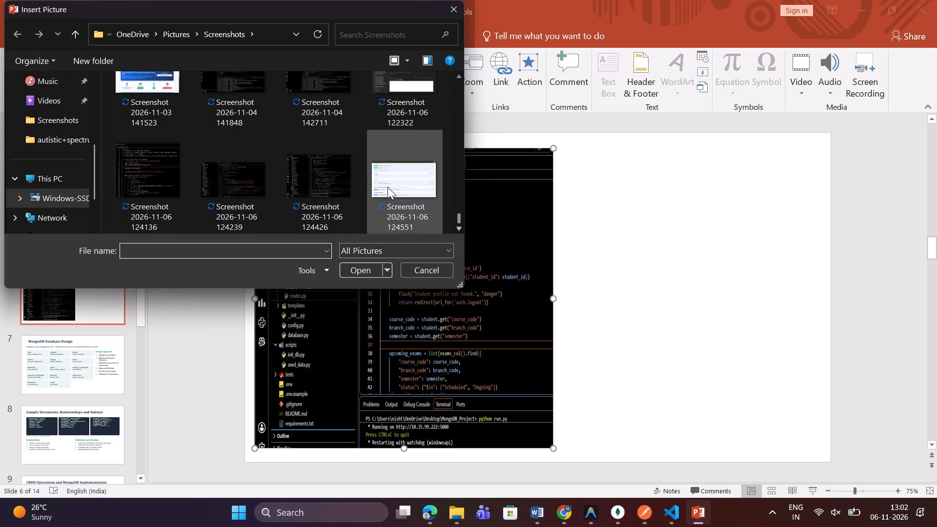
pyautogui.doubleClick(387, 186)
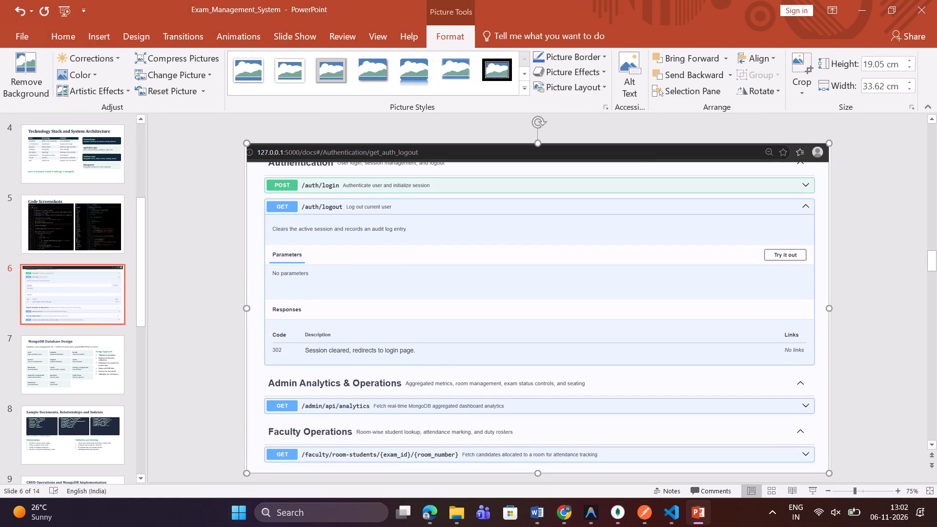
# Resize the API docs picture to about 15.46 cm wide by 17.33 cm high, beside the routes.py picture with matching top and bottom.
pyautogui.moveTo(246, 310); pyautogui.dragTo(499, 357)
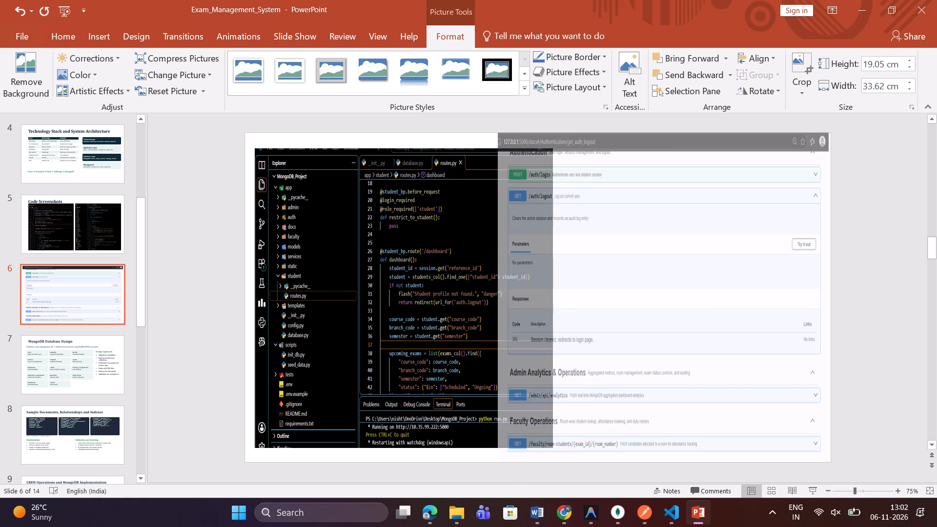
pyautogui.moveTo(499, 357); pyautogui.dragTo(561, 378)
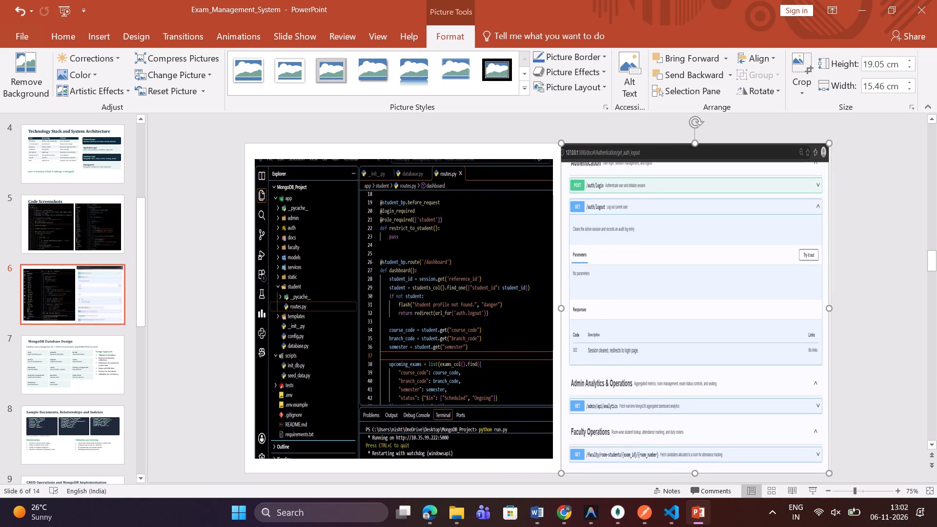
pyautogui.moveTo(693, 476); pyautogui.dragTo(693, 471)
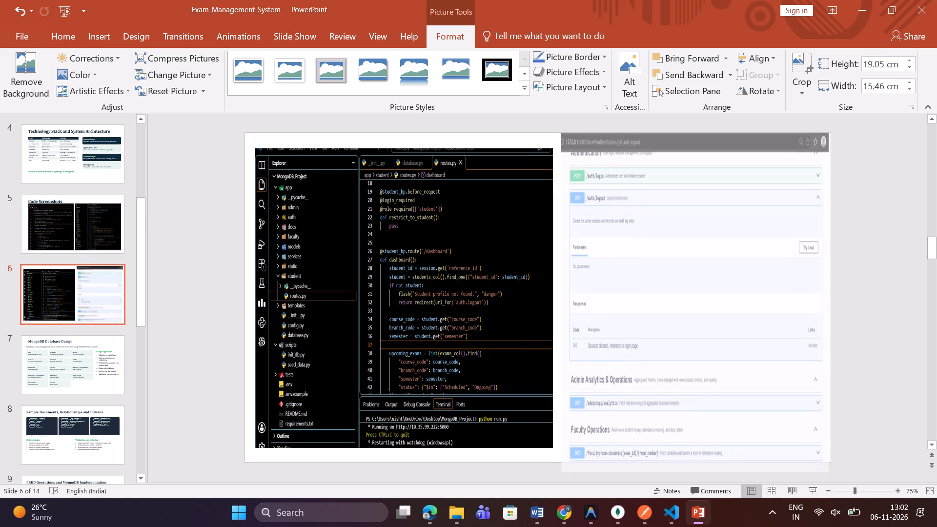
pyautogui.moveTo(693, 471); pyautogui.dragTo(691, 450)
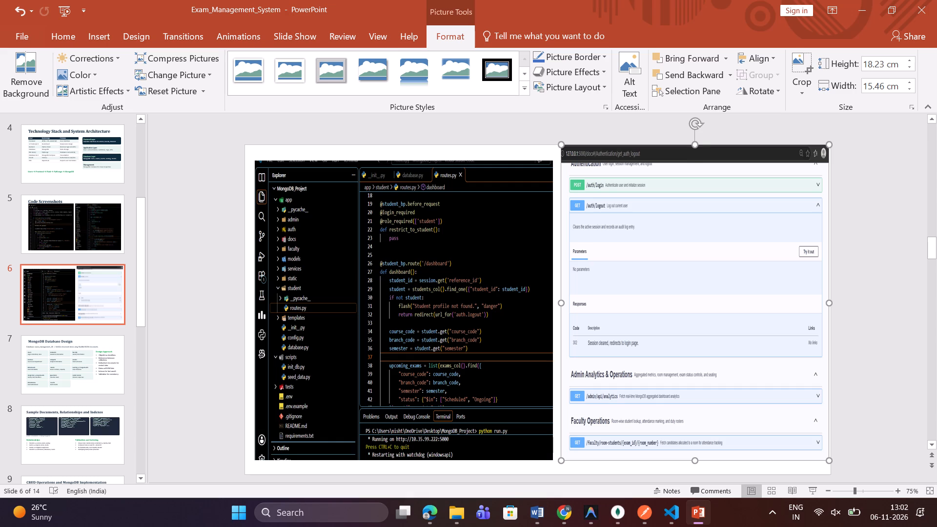
pyautogui.click(696, 145)
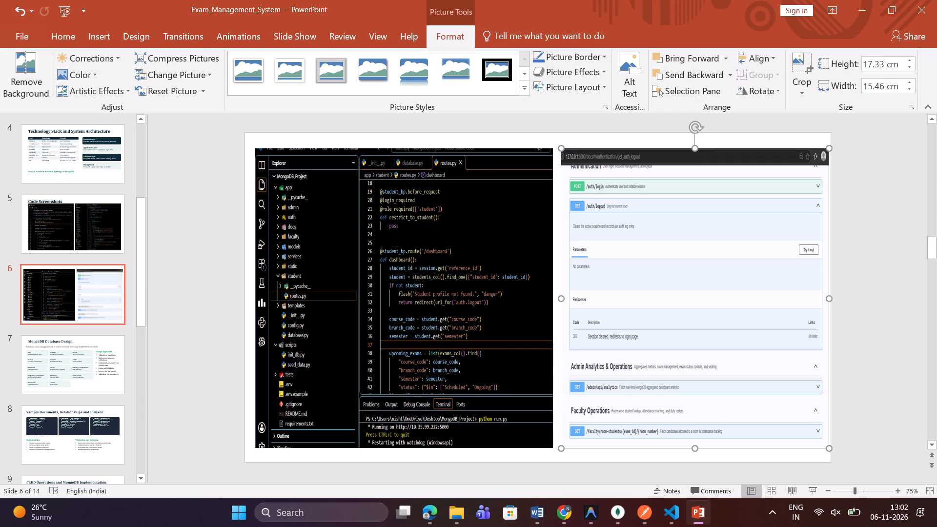
# Delete the "Screenshots to add" note below the module boxes on the Implementation and Project Demonstration slide.
pyautogui.click(89, 441)
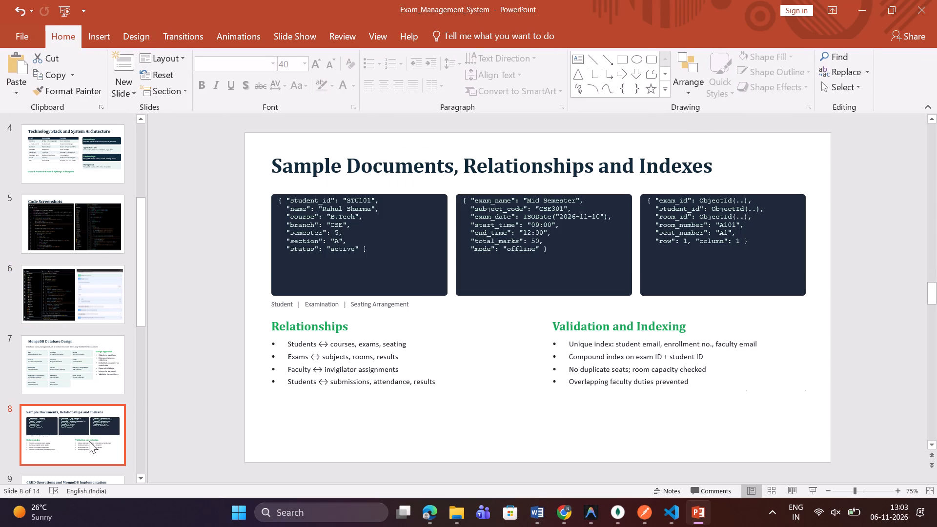
pyautogui.scroll(-1, 89, 441)
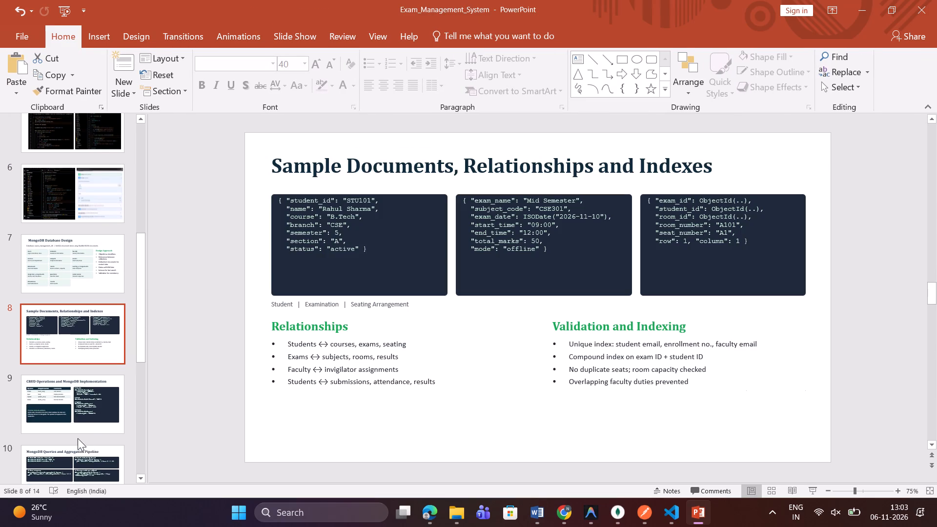
pyautogui.click(83, 454)
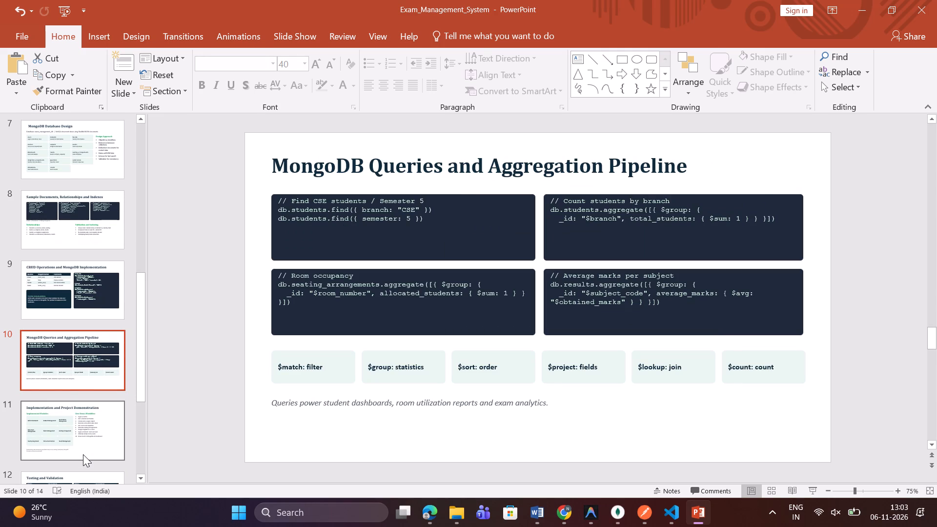
pyautogui.click(67, 407)
pyautogui.scroll(-1, 67, 407)
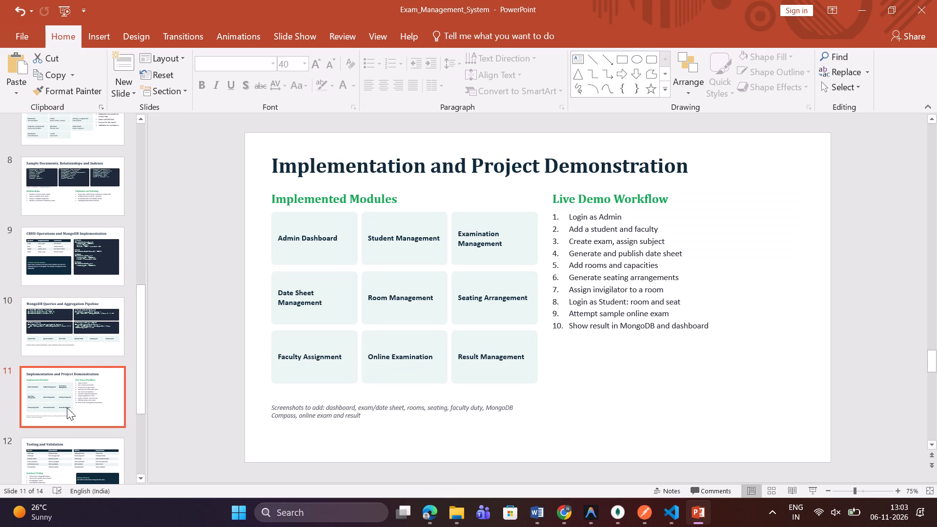
pyautogui.scroll(-3, 67, 407)
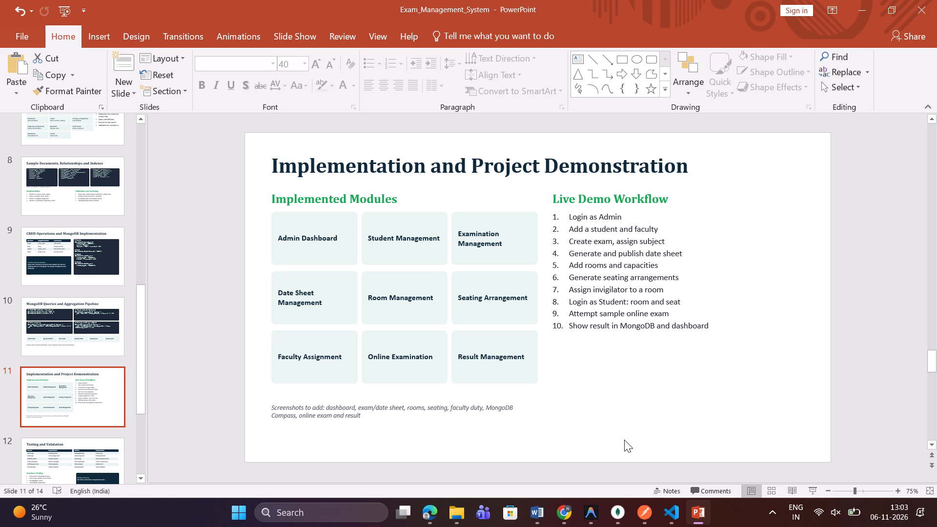
pyautogui.click(371, 406)
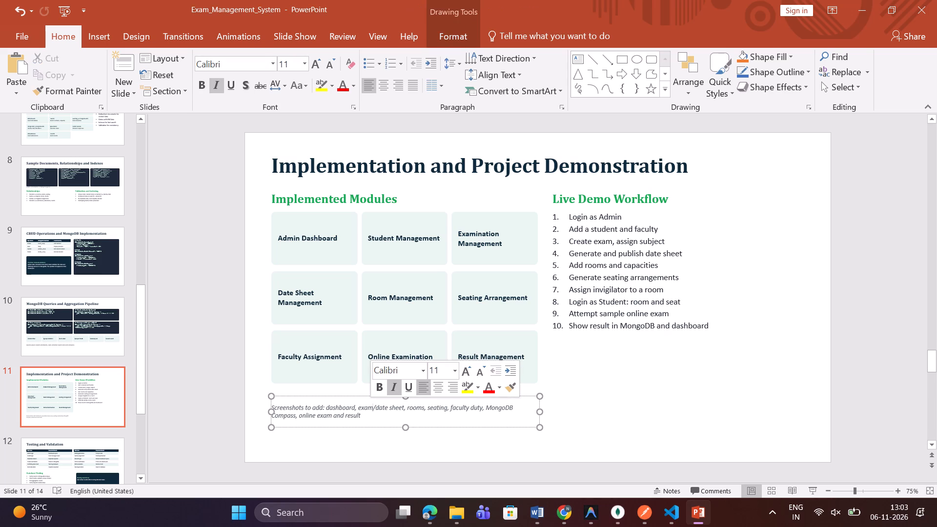
pyautogui.press('Delete')
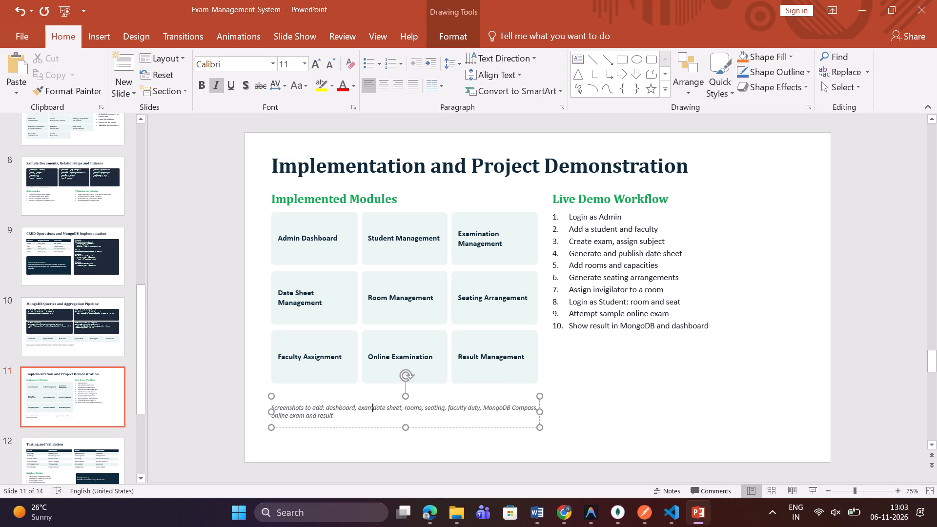
pyautogui.click(344, 420)
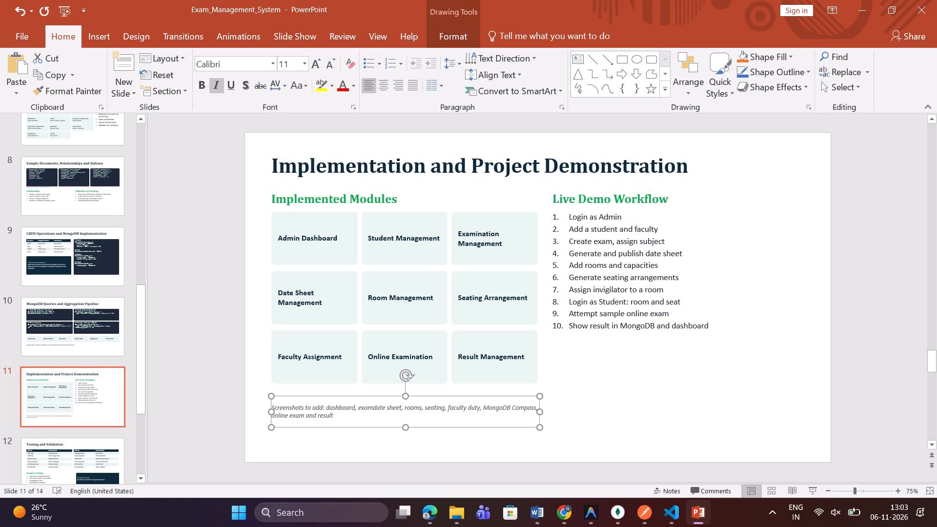
pyautogui.click(342, 420)
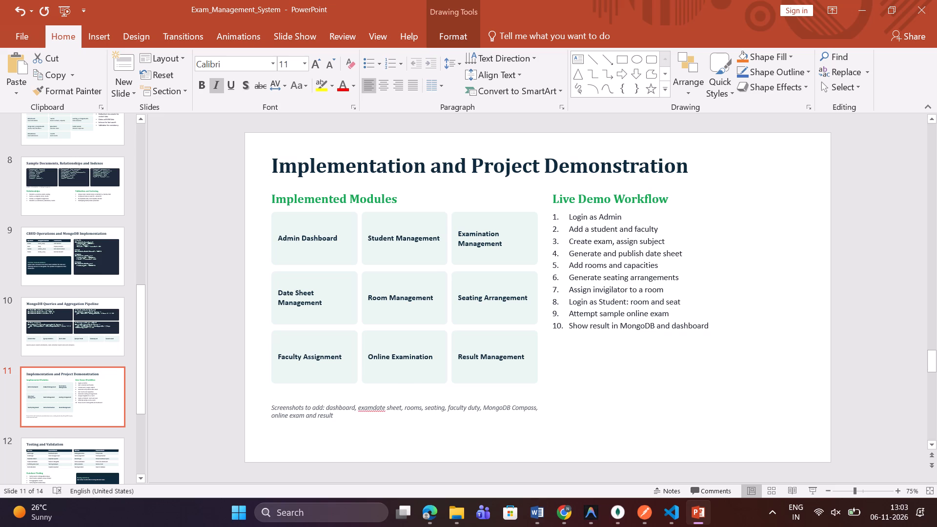
pyautogui.click(295, 401)
pyautogui.press('Delete')
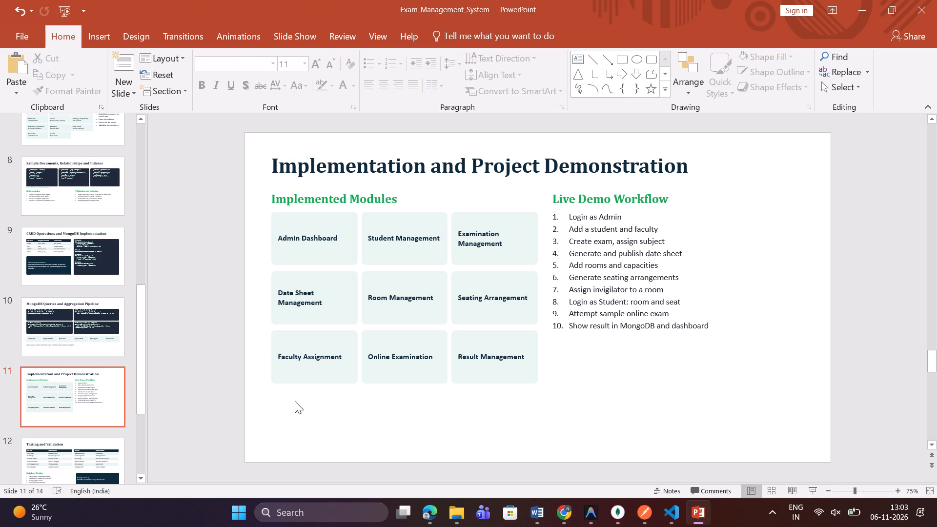
# Enlarge the text of the Implemented Modules heading and its nine module boxes together by two font size increments, to 16+.
pyautogui.moveTo(266, 150); pyautogui.dragTo(603, 393)
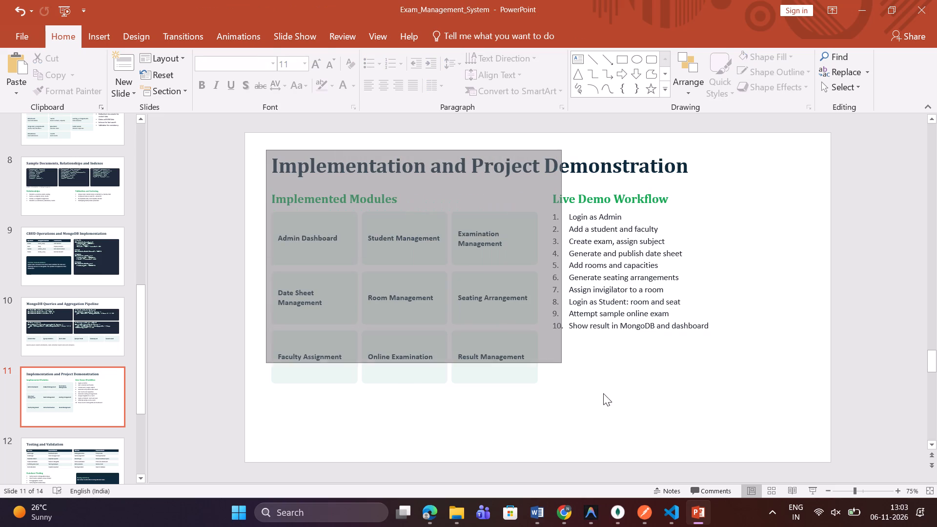
pyautogui.moveTo(603, 393); pyautogui.dragTo(760, 403)
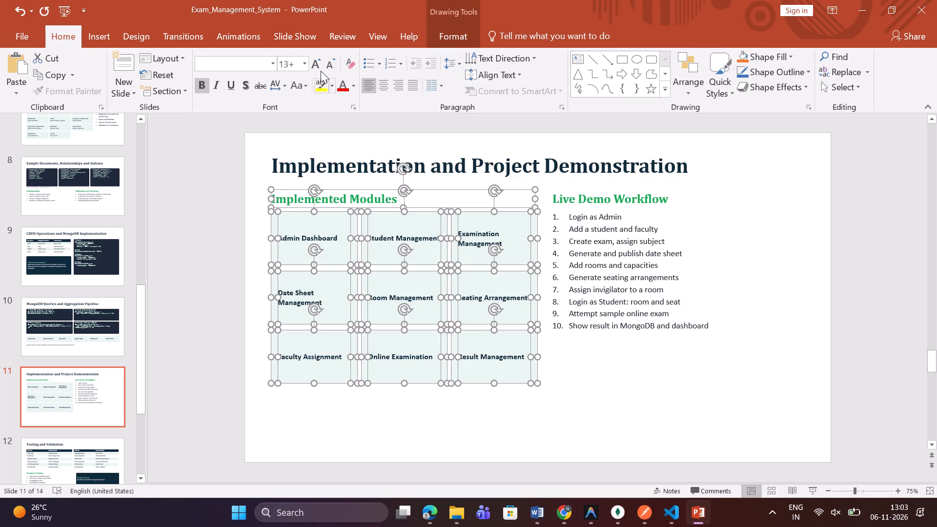
pyautogui.click(320, 66)
pyautogui.click(320, 66)
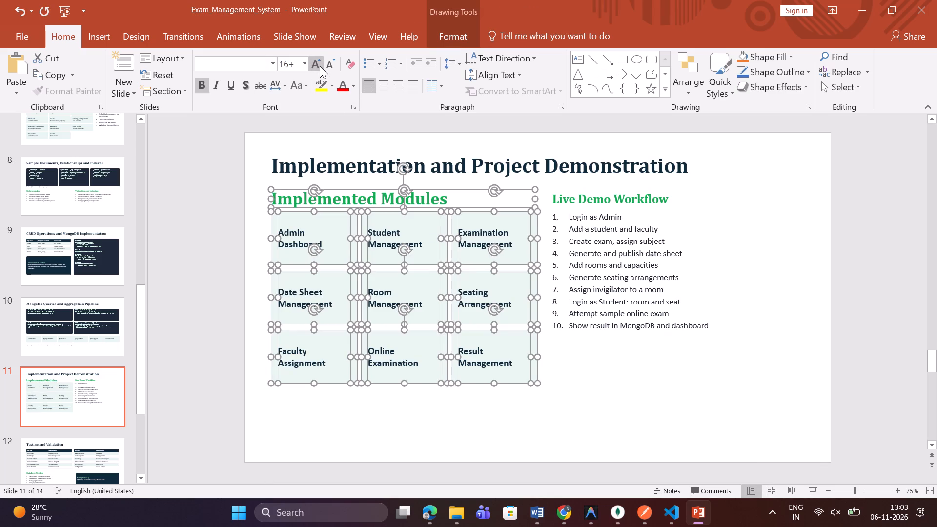
# Increase the font size of the numbered Live Demo Workflow list to 18.
pyautogui.click(672, 368)
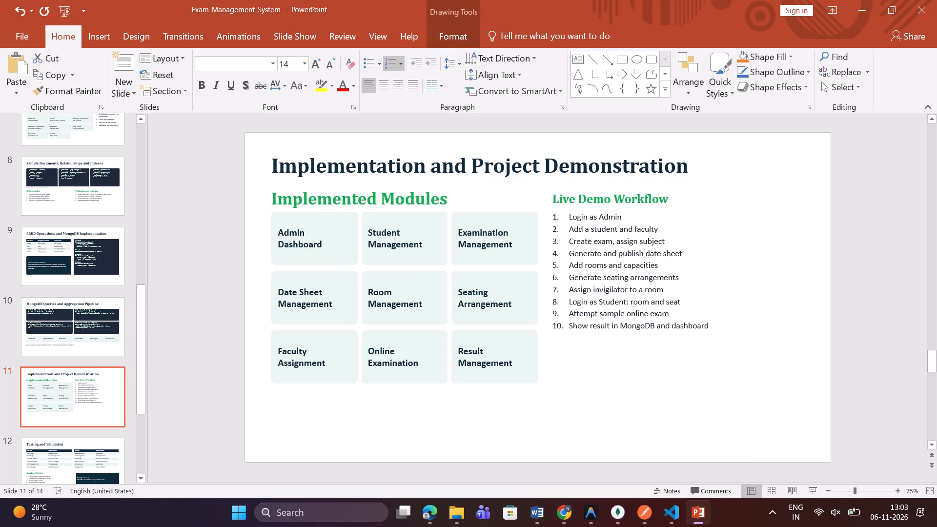
pyautogui.click(317, 62)
pyautogui.click(317, 62)
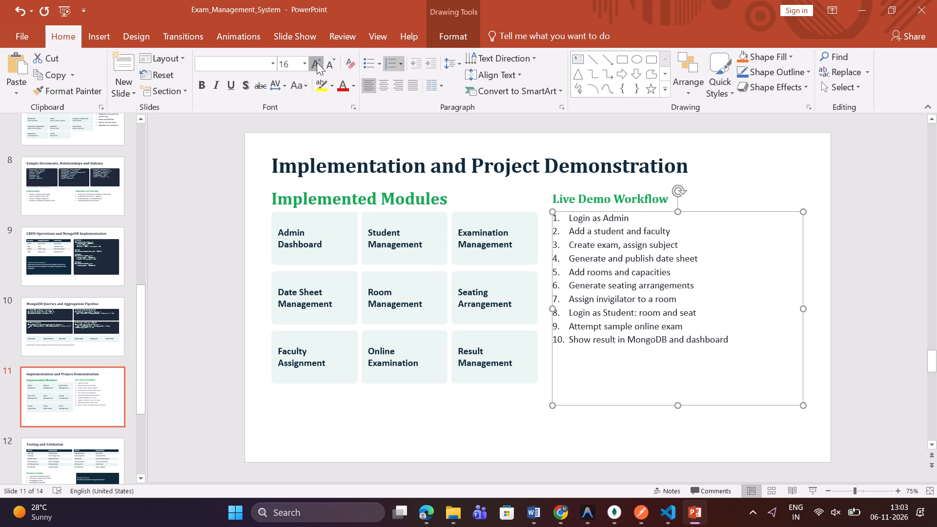
pyautogui.click(355, 436)
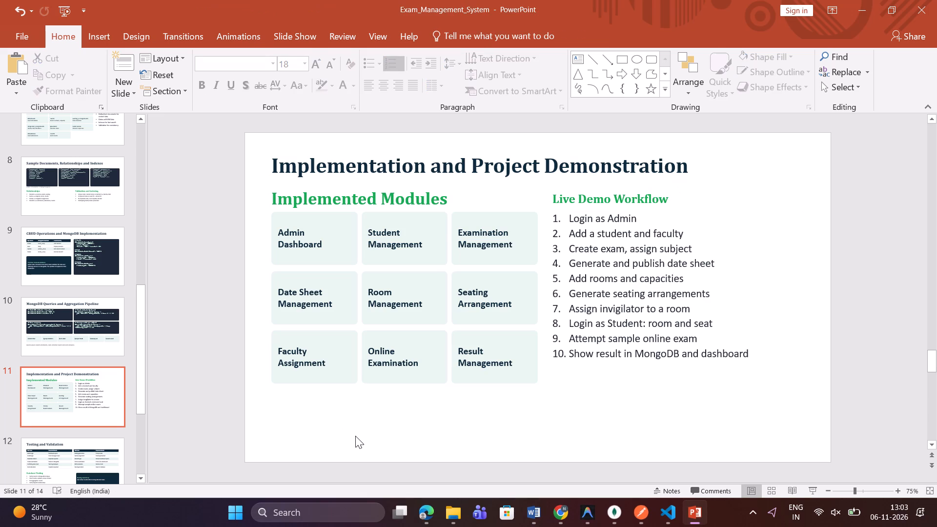
# Delete the Testing Summary text and its dark background box from the Testing and Validation slide.
pyautogui.click(86, 454)
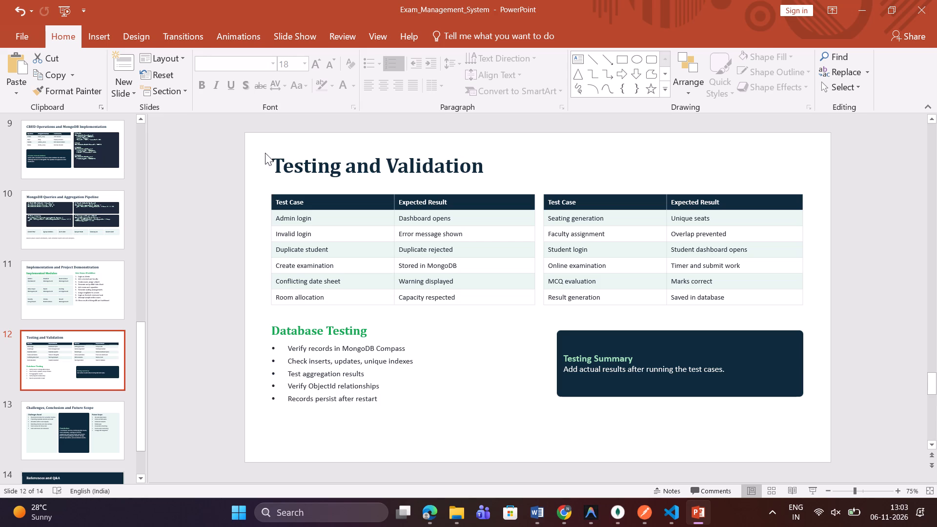
pyautogui.click(687, 342)
pyautogui.press('Delete')
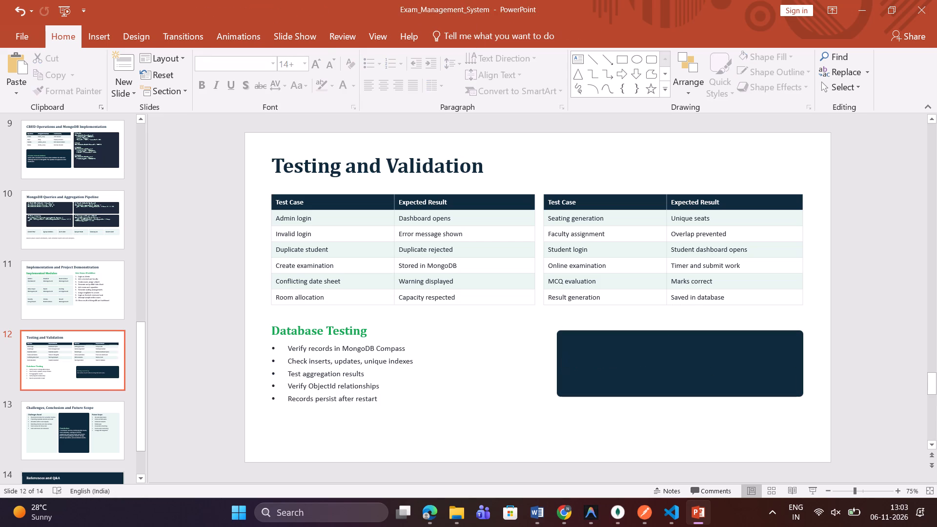
pyautogui.click(687, 342)
pyautogui.press('Delete')
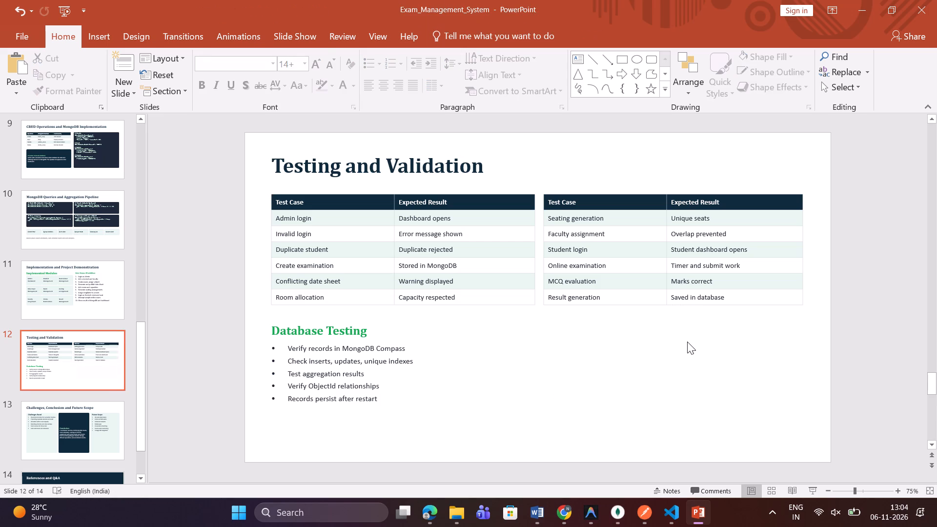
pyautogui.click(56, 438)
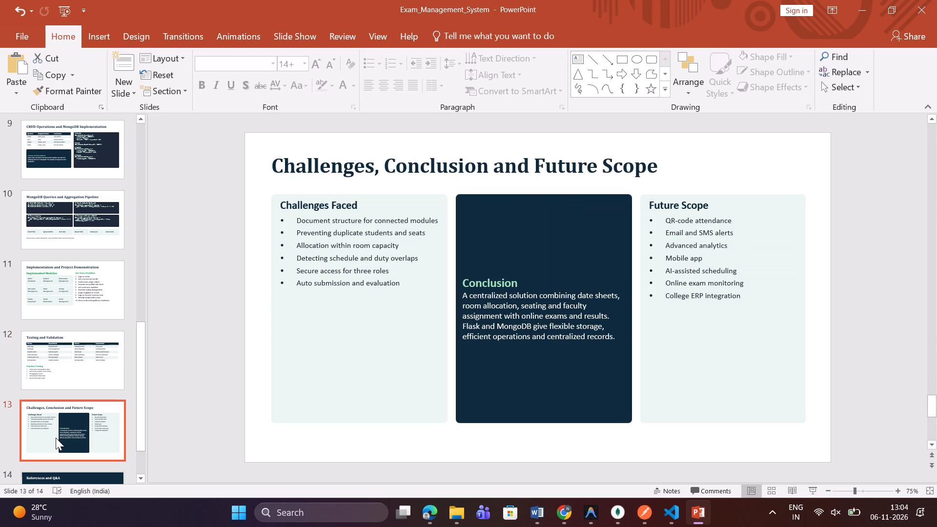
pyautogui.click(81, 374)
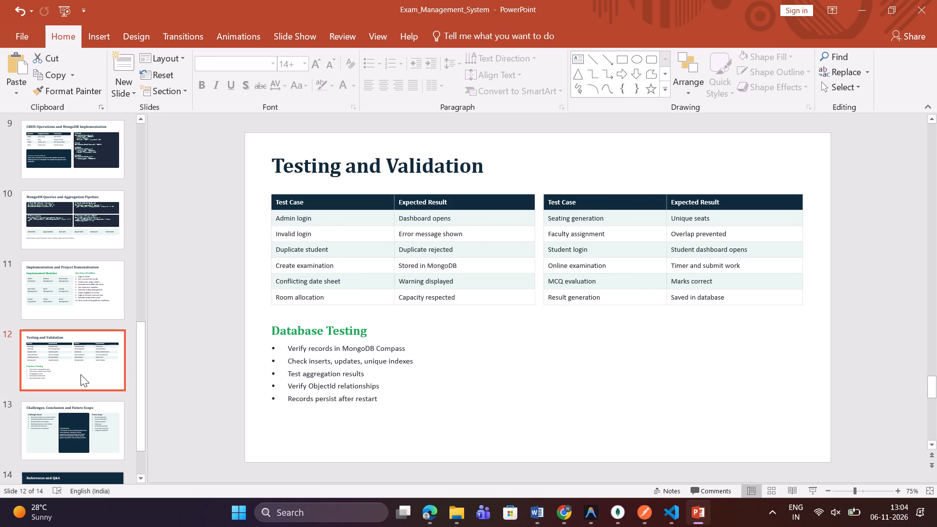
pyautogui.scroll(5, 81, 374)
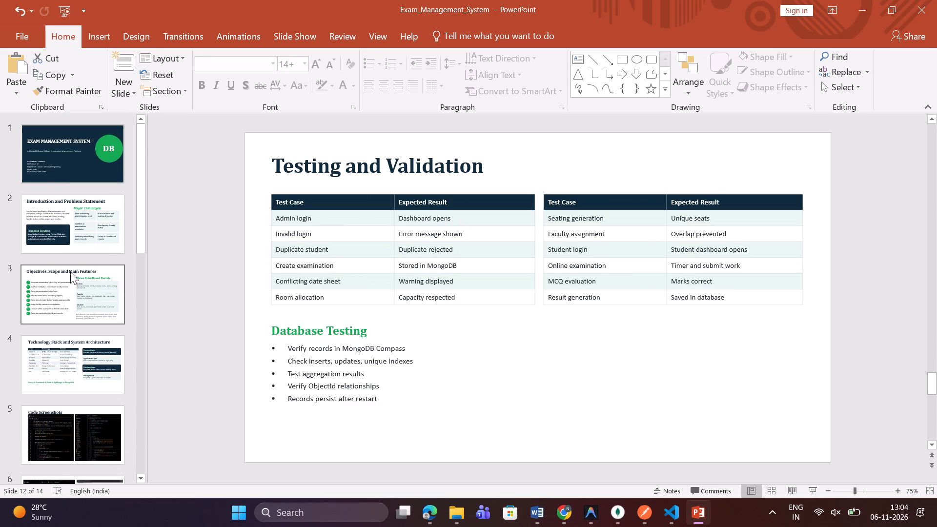
# Review the Introduction and Problem Statement slide and the Sample Documents, Relationships and Indexes slide.
pyautogui.click(73, 245)
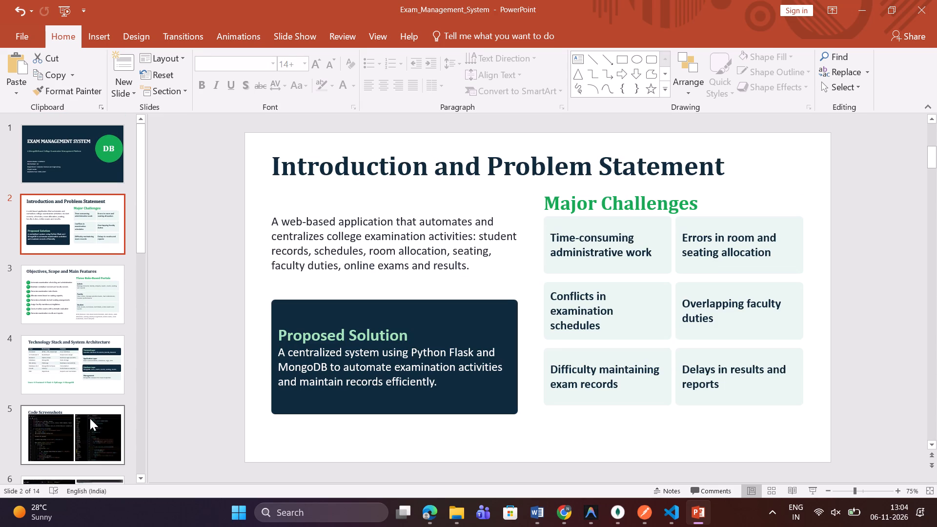
pyautogui.scroll(-3, 90, 418)
pyautogui.click(83, 425)
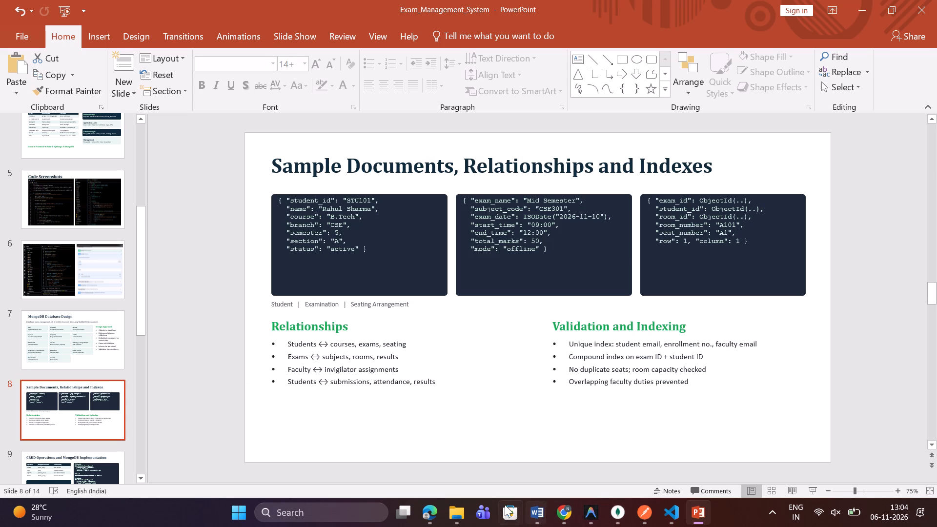
# Switch to File Explorer and check the contents of the Downloads folder.
pyautogui.click(455, 517)
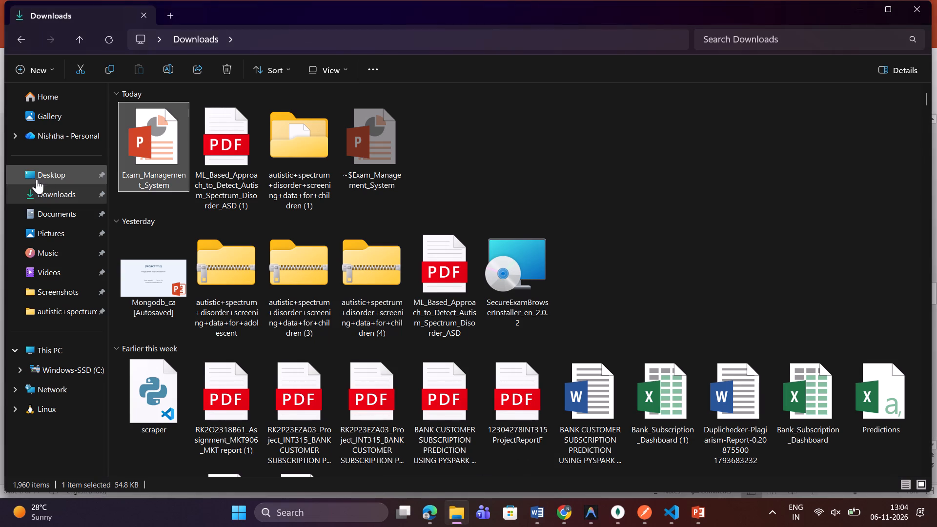
pyautogui.click(95, 201)
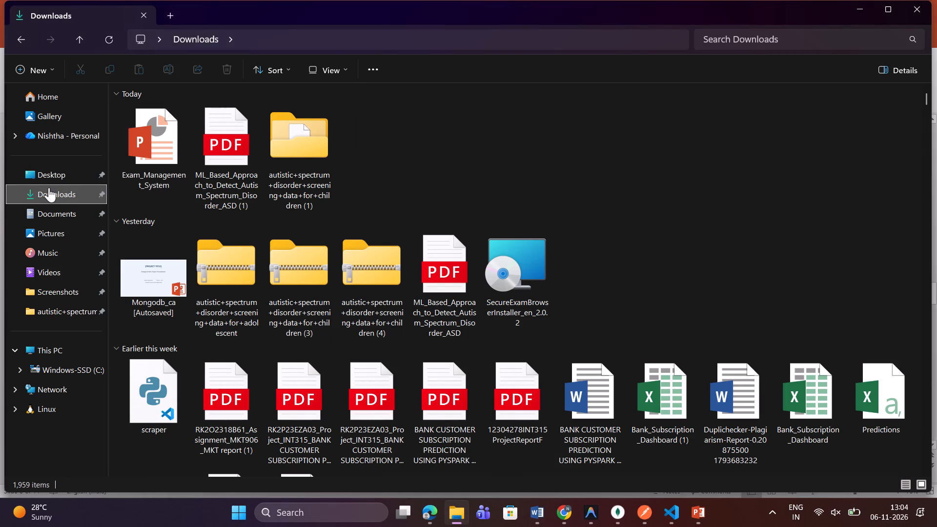
pyautogui.click(62, 198)
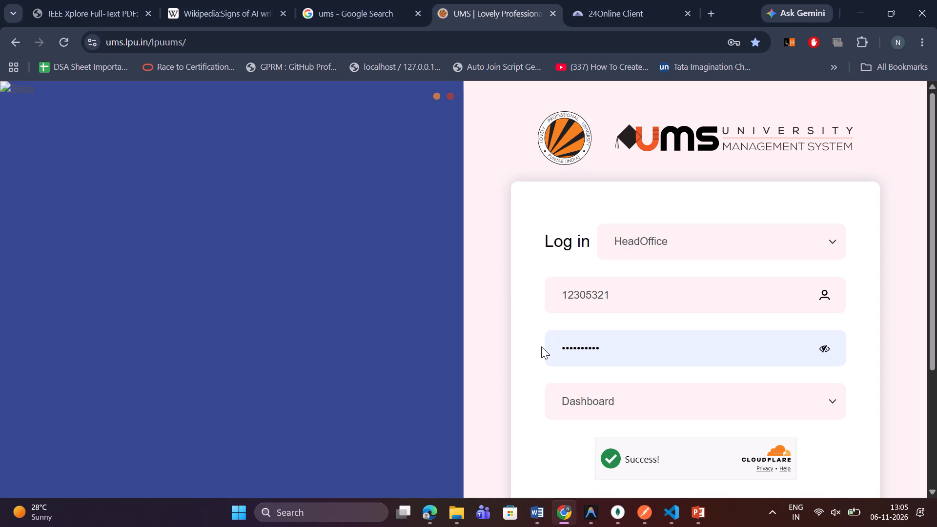
pyautogui.scroll(-1, 541, 346)
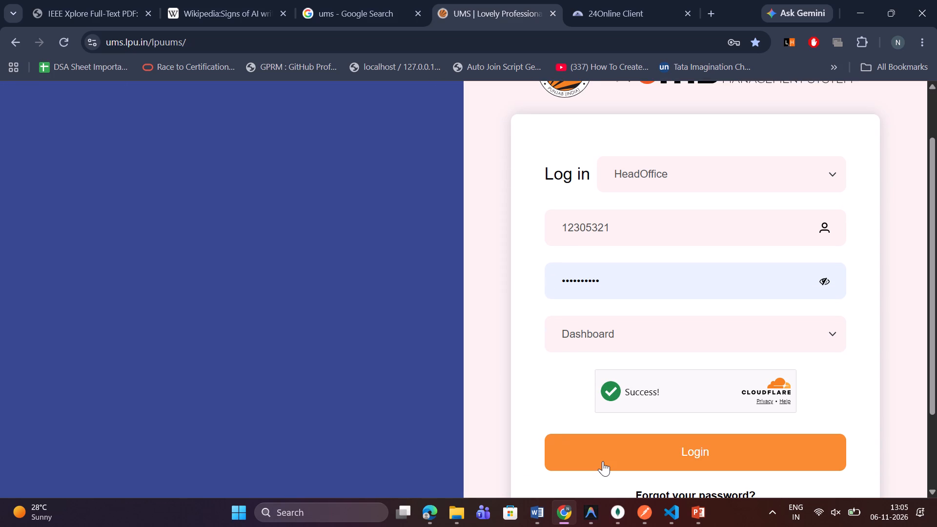
pyautogui.click(603, 461)
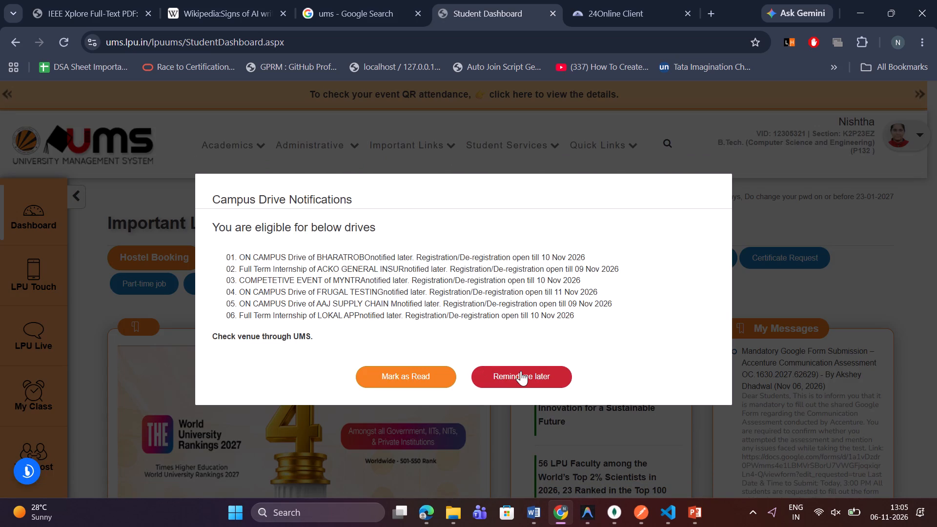
pyautogui.click(521, 371)
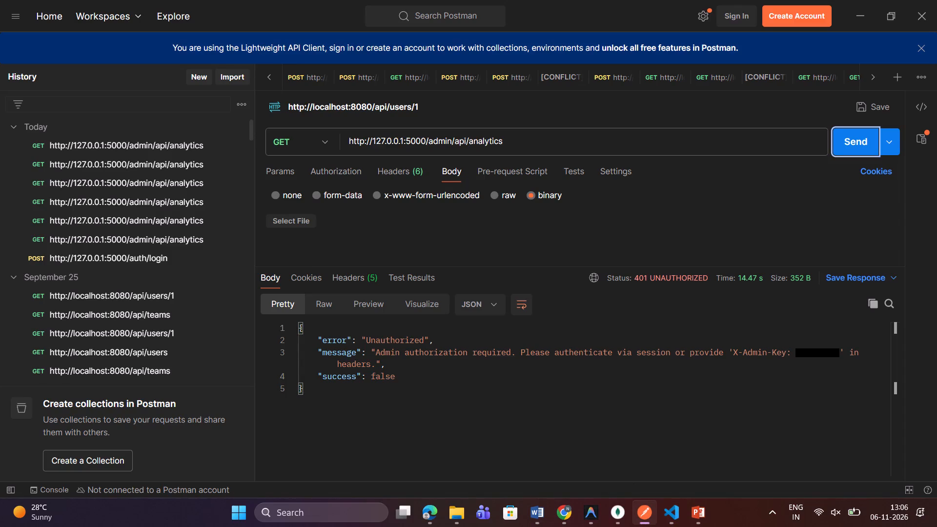
pyautogui.click(851, 136)
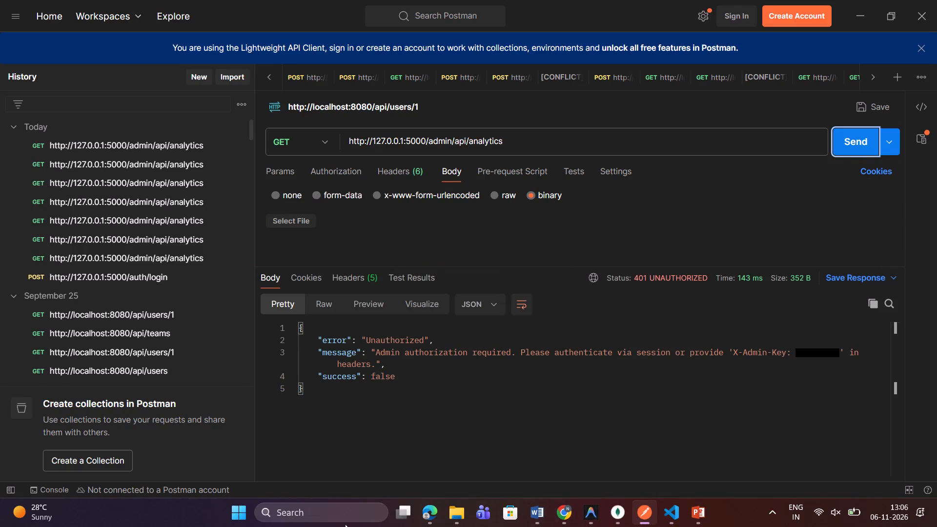
# Switch to Microsoft Edge and open the Room A101 Student List page of the exam management site.
pyautogui.click(436, 506)
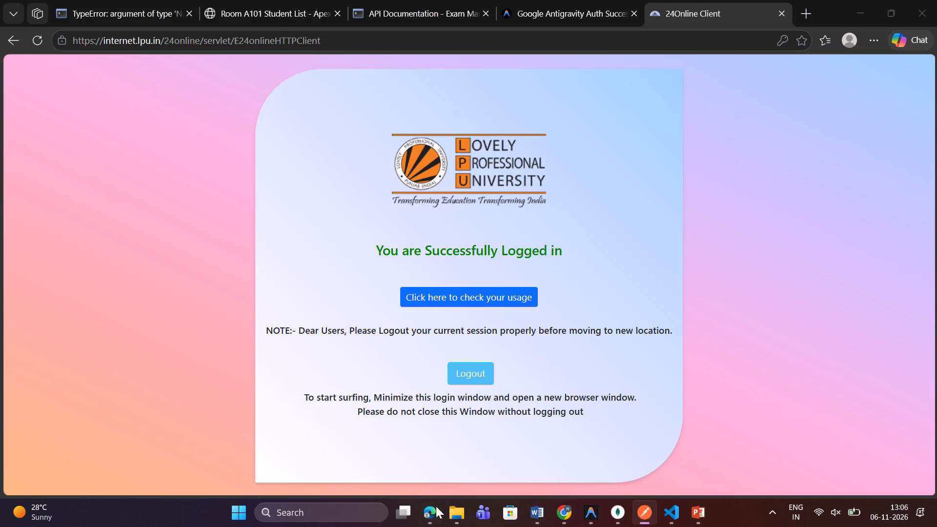
pyautogui.click(246, 0)
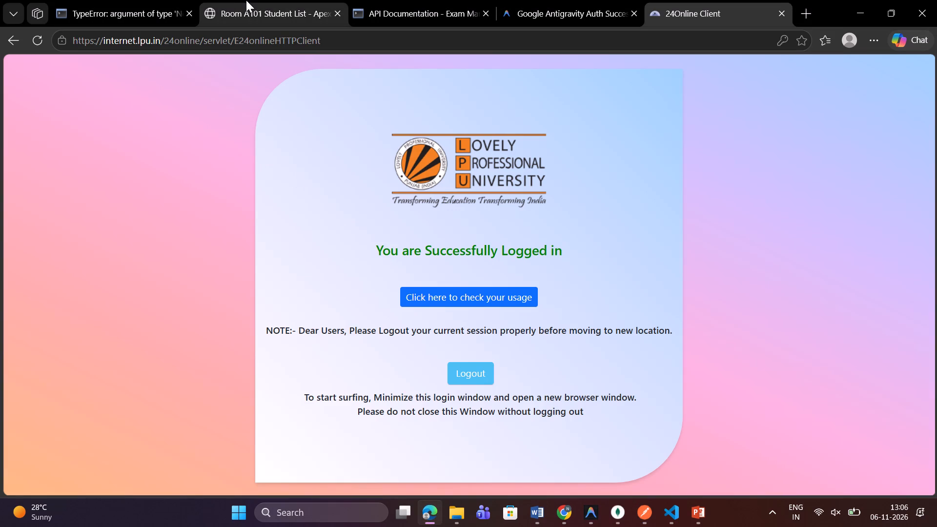
pyautogui.click(271, 0)
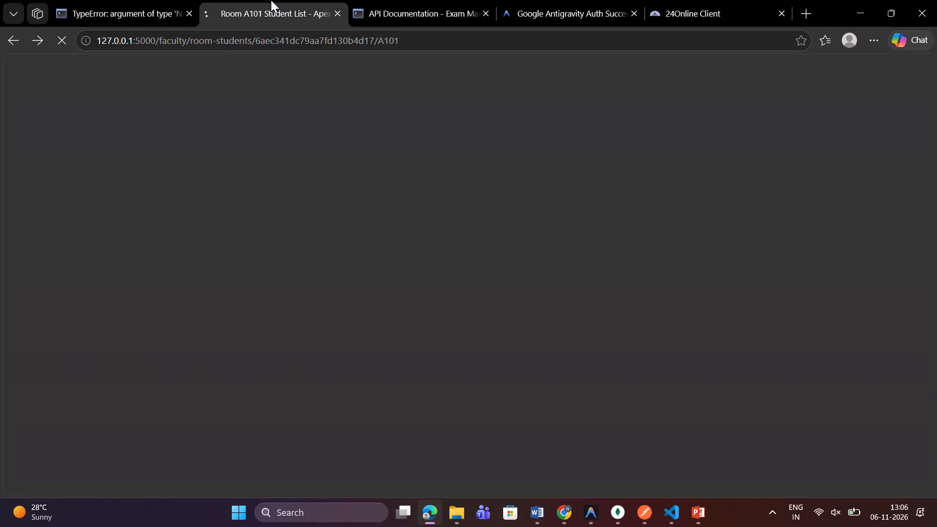
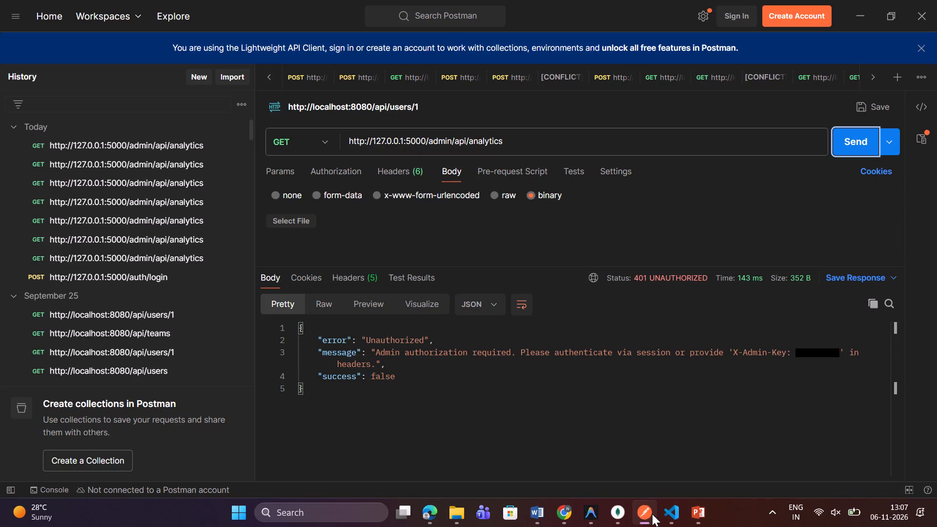
# Switch to MongoDB Compass and open the seating_arrangements collection of exam_management_db.
pyautogui.click(614, 513)
pyautogui.scroll(3, 353, 486)
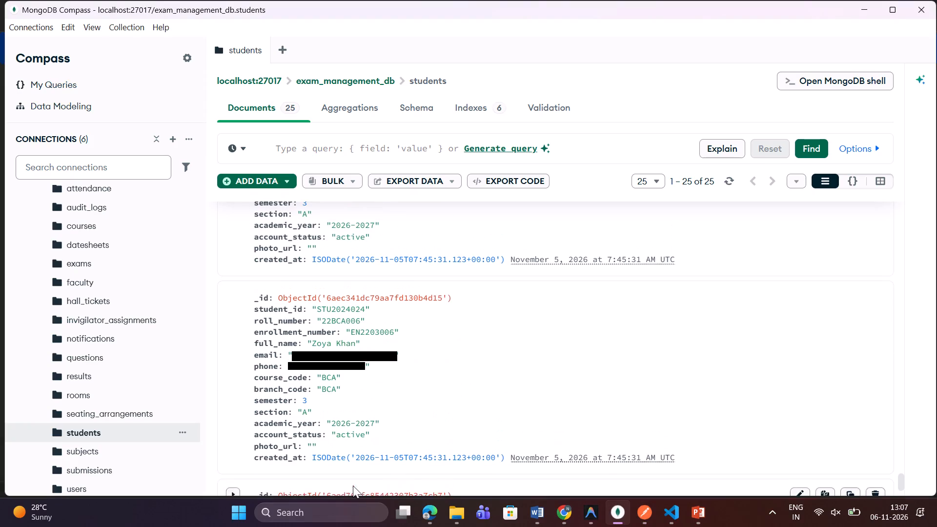
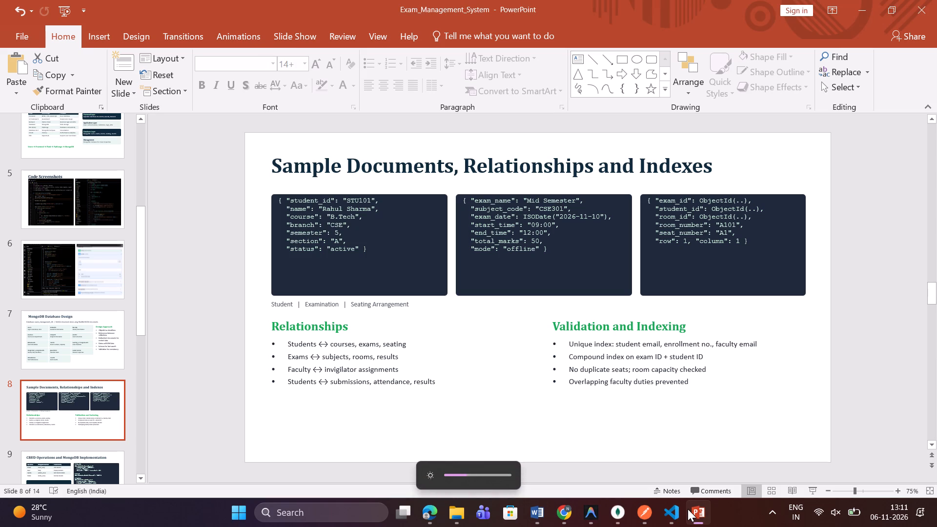
pyautogui.click(342, 164)
pyautogui.click(342, 164)
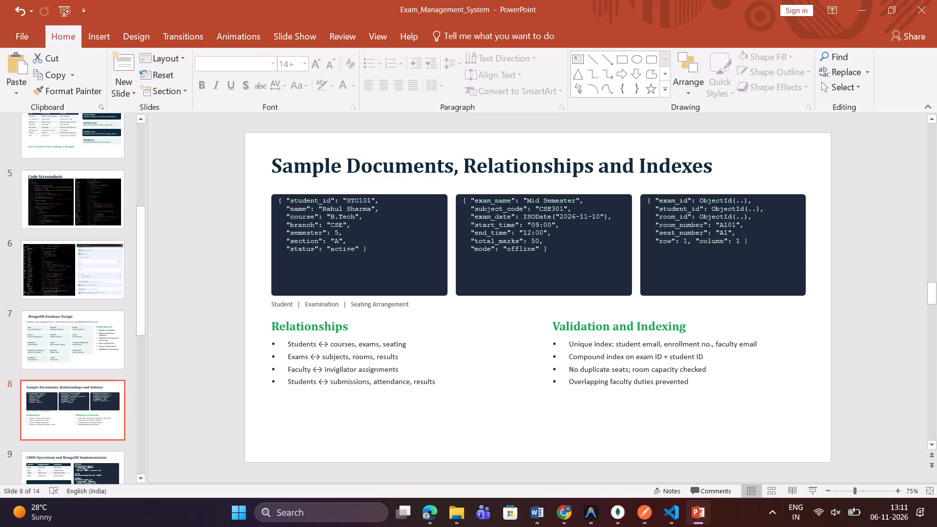
pyautogui.press('Right')
pyautogui.press('BackSpace')
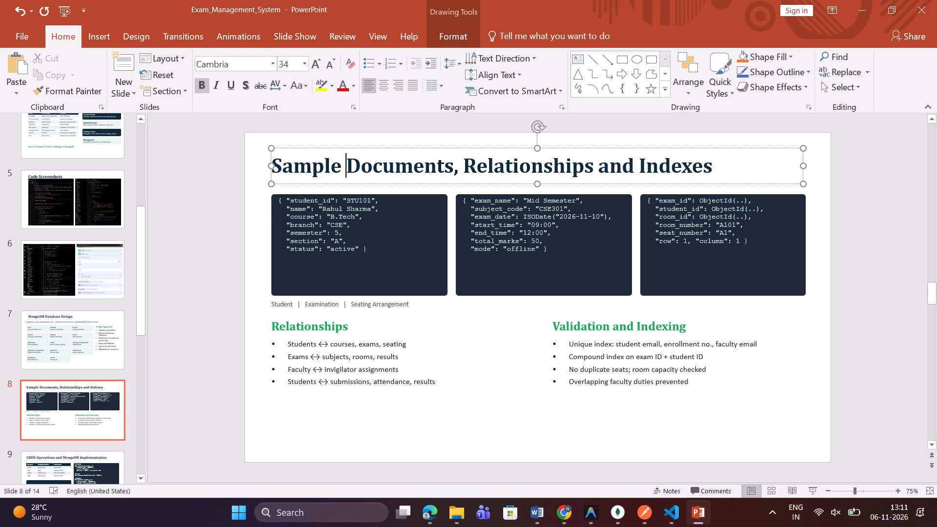
pyautogui.press('BackSpace')
pyautogui.press('BackSpace')
pyautogui.press('BackSpace')
pyautogui.press('BackSpace')
pyautogui.press('BackSpace')
pyautogui.press('BackSpace')
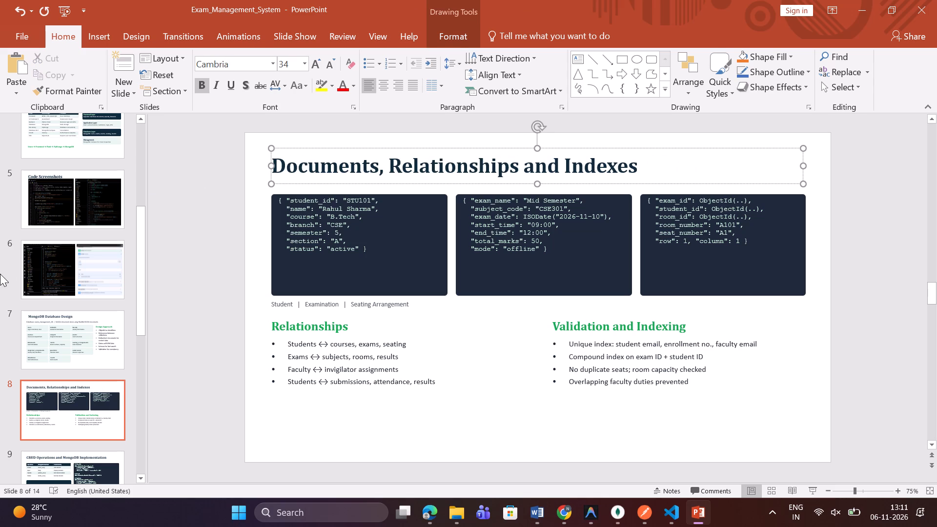
# Review slides 2 to 7, from Introduction and Problem Statement through MongoDB Database Design.
pyautogui.scroll(9, 57, 267)
pyautogui.click(61, 226)
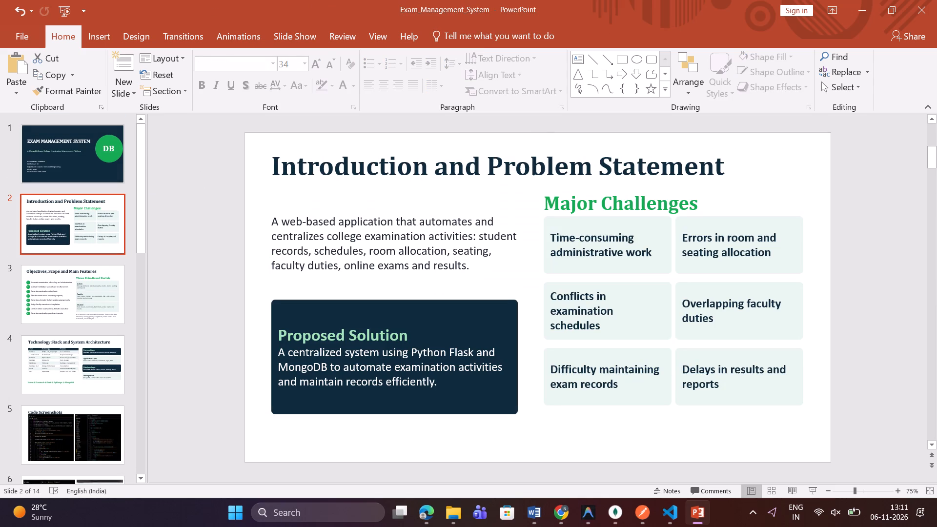
pyautogui.click(83, 284)
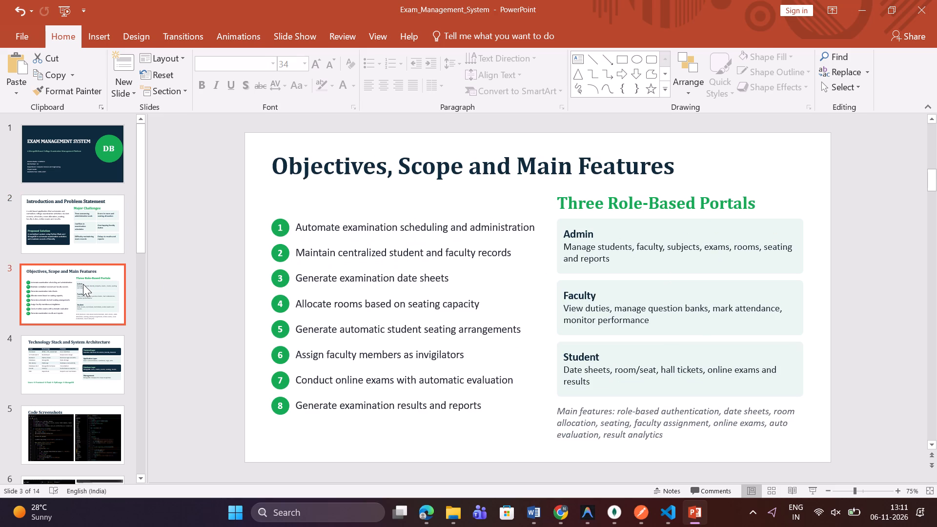
pyautogui.click(65, 364)
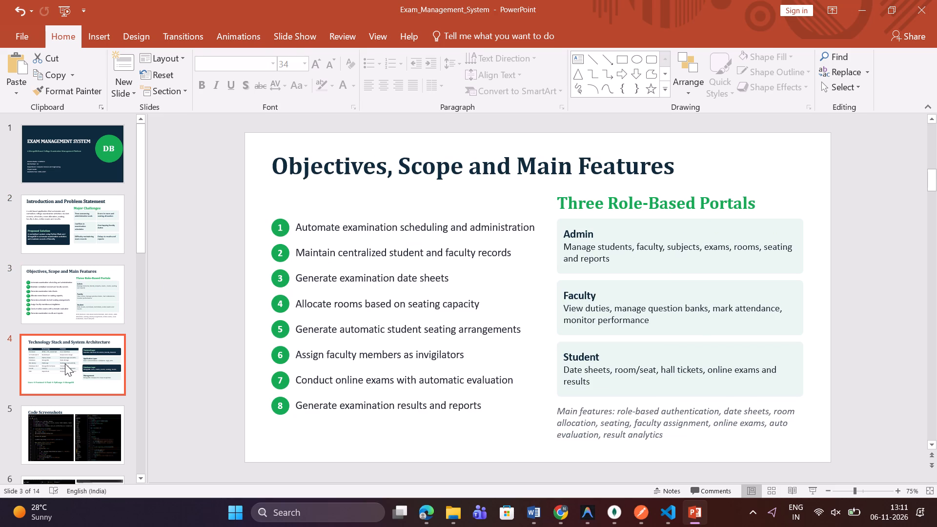
pyautogui.scroll(-1, 65, 364)
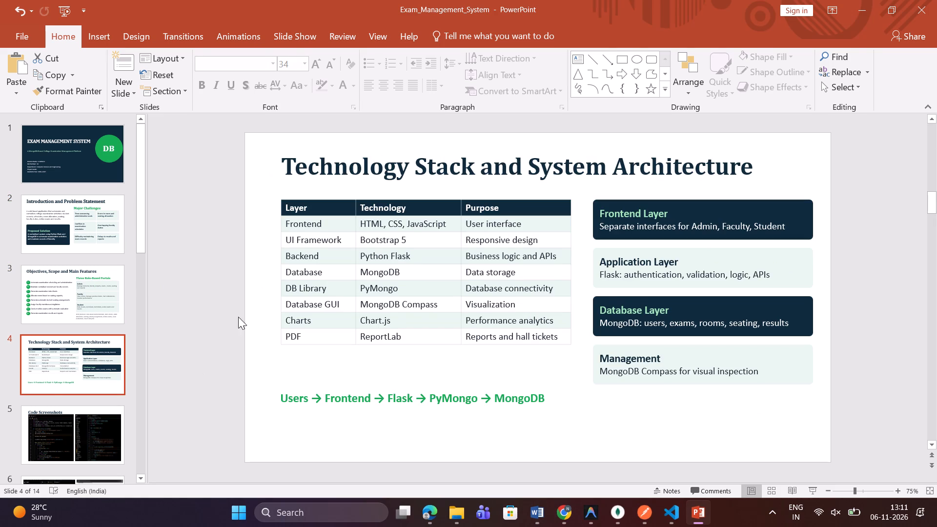
pyautogui.scroll(-1, 46, 384)
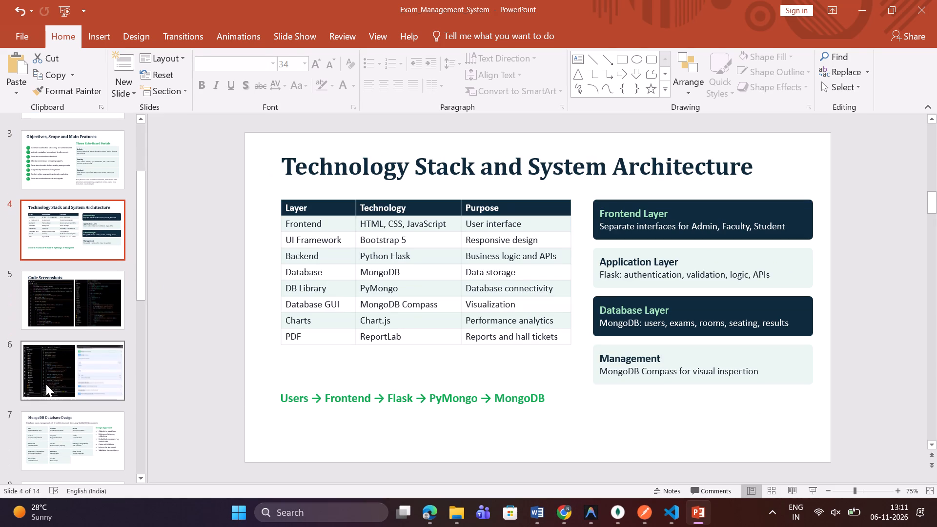
pyautogui.click(53, 310)
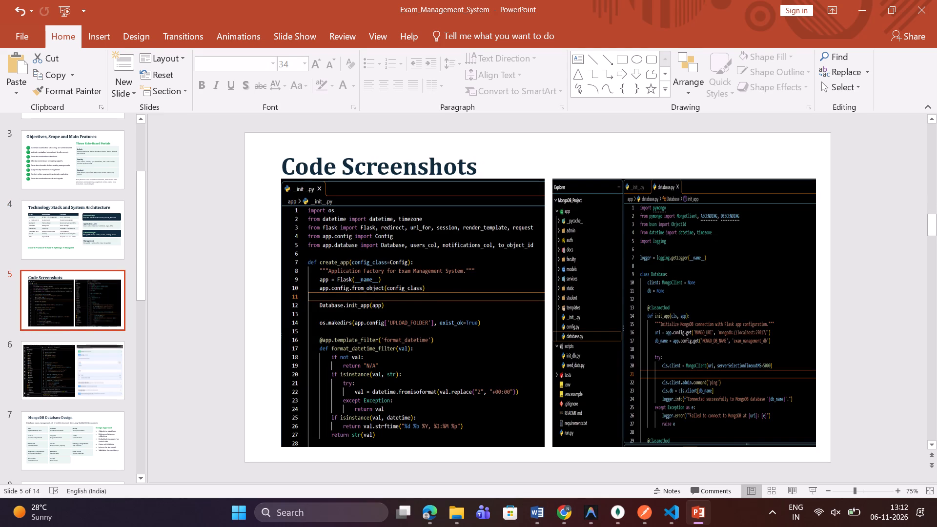
pyautogui.click(76, 382)
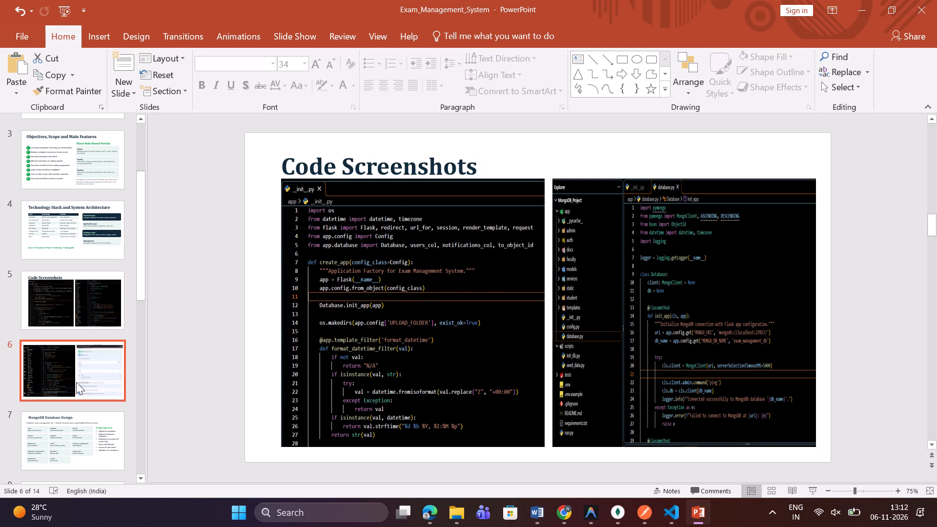
pyautogui.scroll(-2, 76, 382)
pyautogui.click(85, 283)
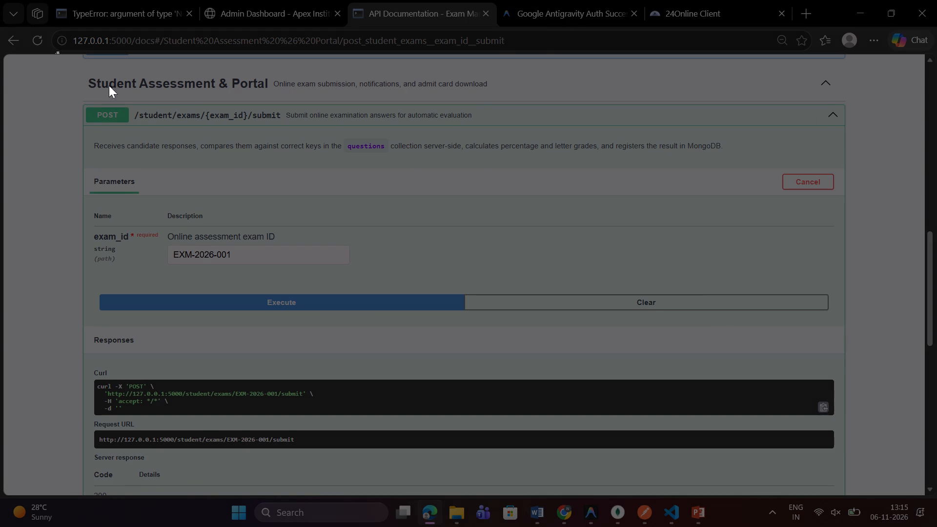
pyautogui.moveTo(109, 85); pyautogui.dragTo(592, 430)
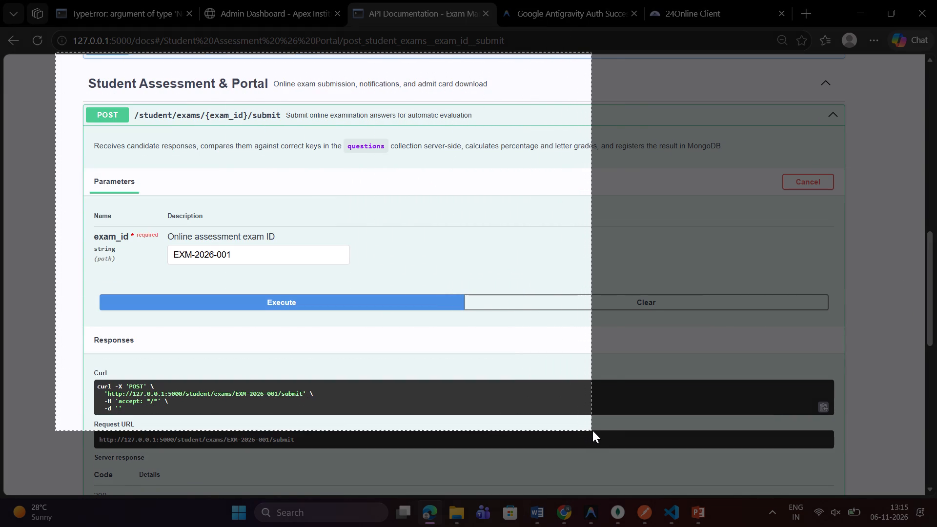
pyautogui.moveTo(592, 430); pyautogui.dragTo(807, 430)
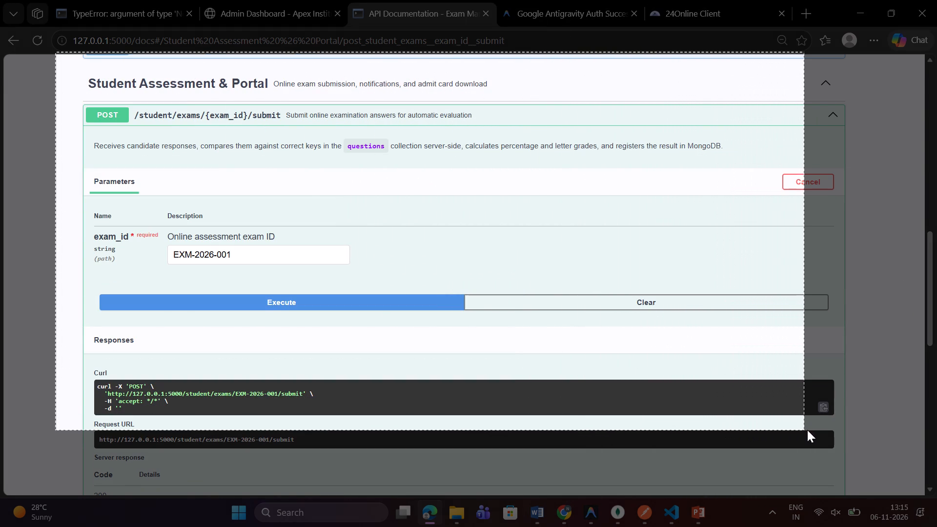
pyautogui.moveTo(807, 430); pyautogui.dragTo(842, 469)
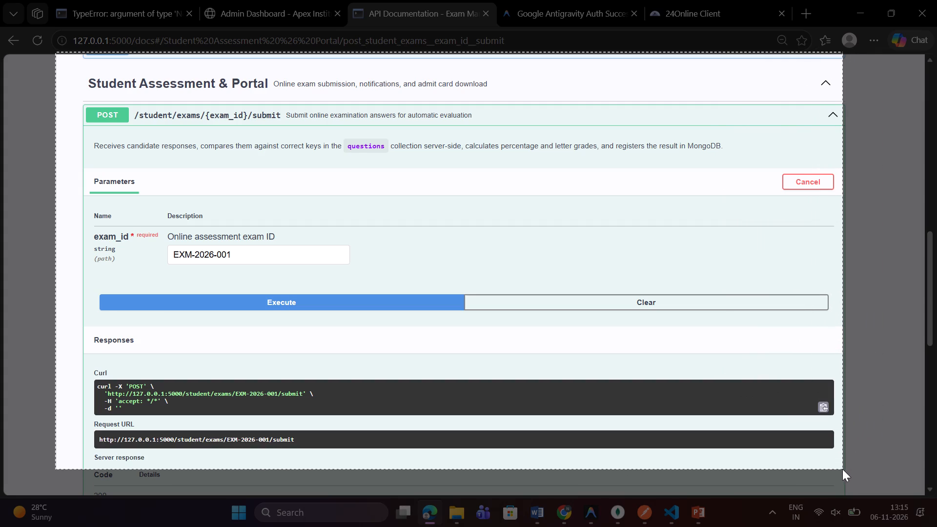
pyautogui.moveTo(842, 469); pyautogui.dragTo(847, 481)
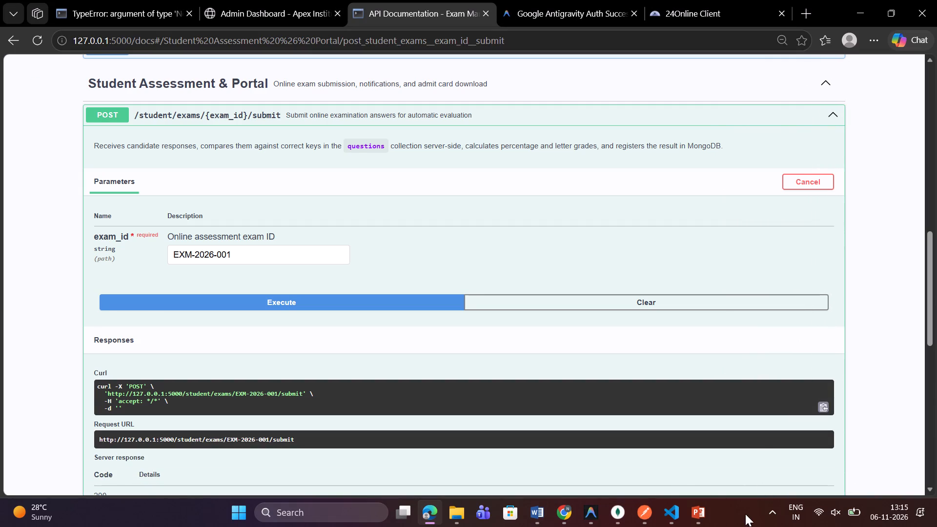
# Switch to PowerPoint and shrink the API documentation screenshot on slide 6 to about half its height, keeping its top edge in place.
pyautogui.click(694, 509)
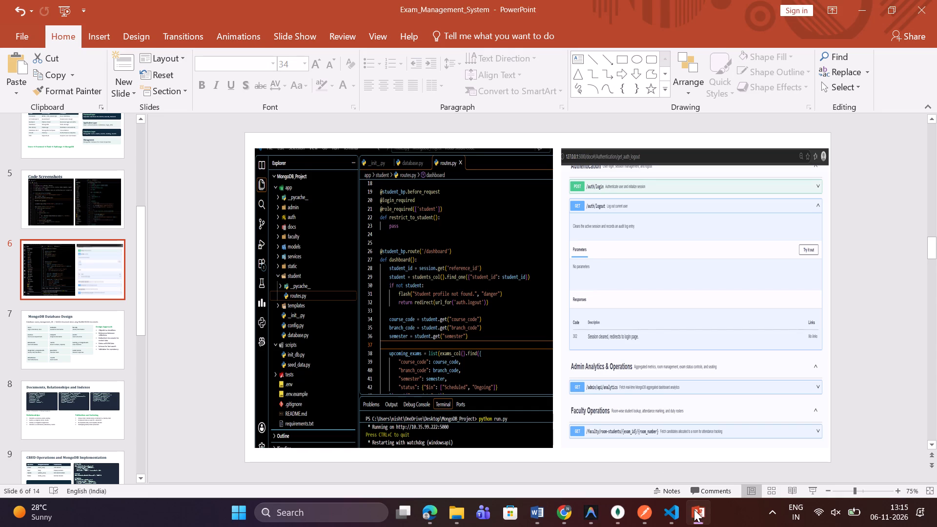
pyautogui.click(647, 320)
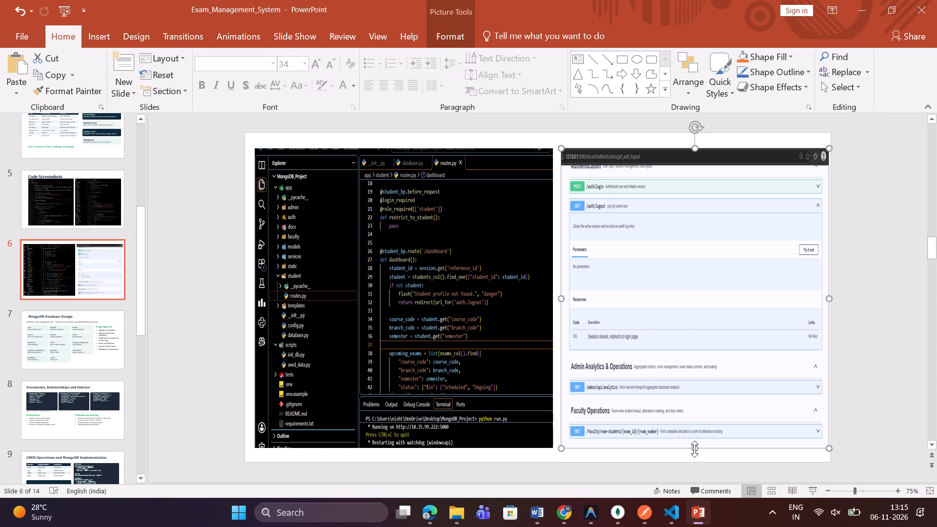
pyautogui.moveTo(694, 449); pyautogui.dragTo(685, 308)
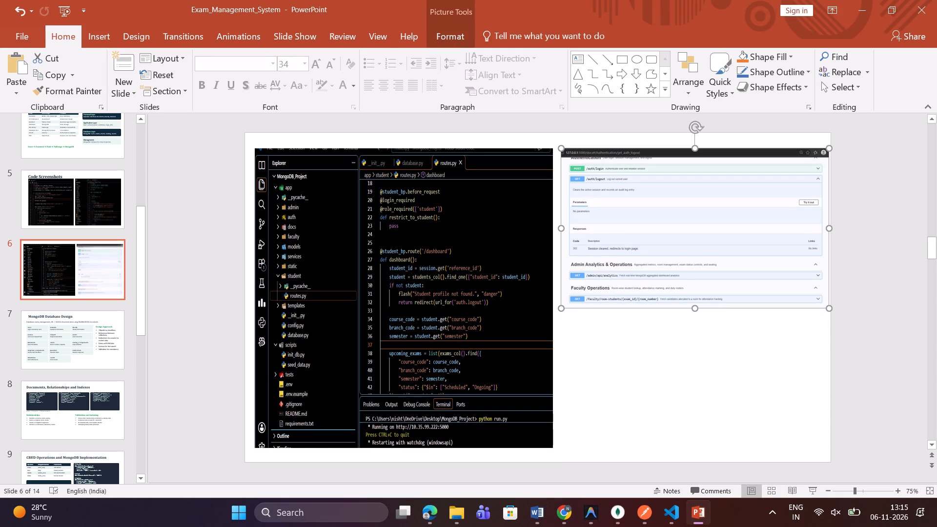
# Paste the submit endpoint snip onto slide 6, scale it down and place it directly below the API documentation screenshot.
pyautogui.click(619, 323)
pyautogui.hotkey('ctrl', 'v')
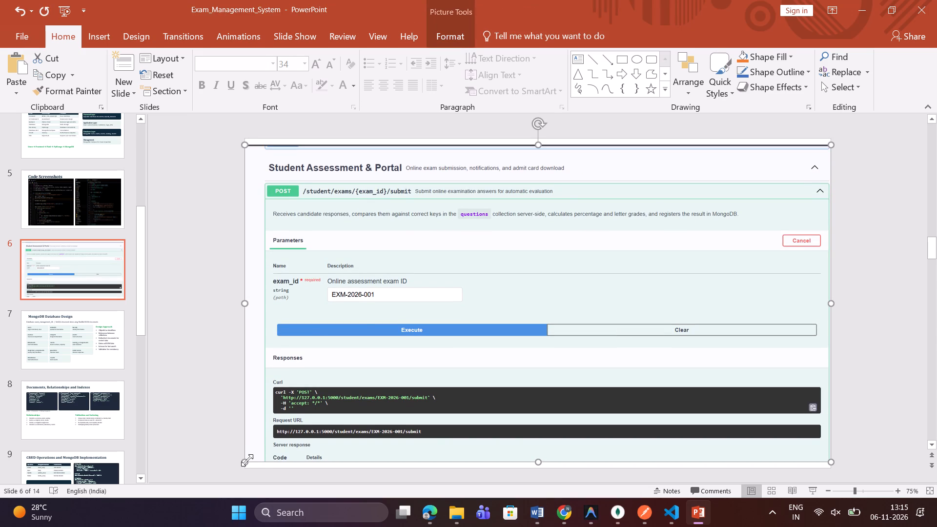
pyautogui.moveTo(247, 460); pyautogui.dragTo(611, 311)
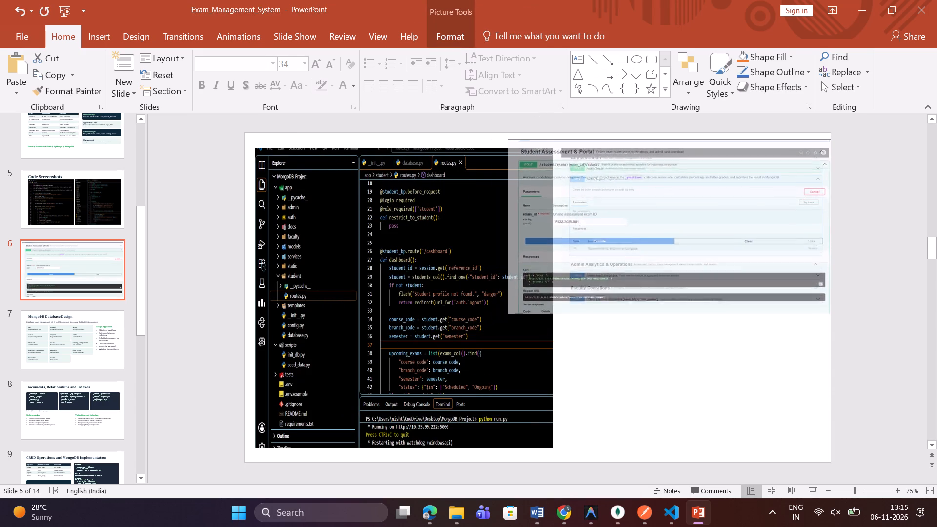
pyautogui.moveTo(611, 311); pyautogui.dragTo(630, 278)
pyautogui.moveTo(652, 199); pyautogui.dragTo(659, 343)
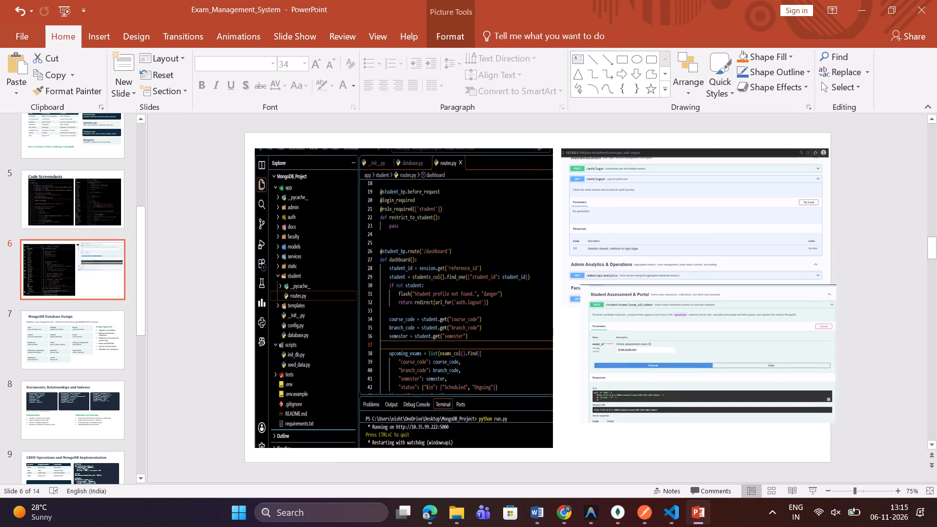
pyautogui.moveTo(659, 343); pyautogui.dragTo(644, 366)
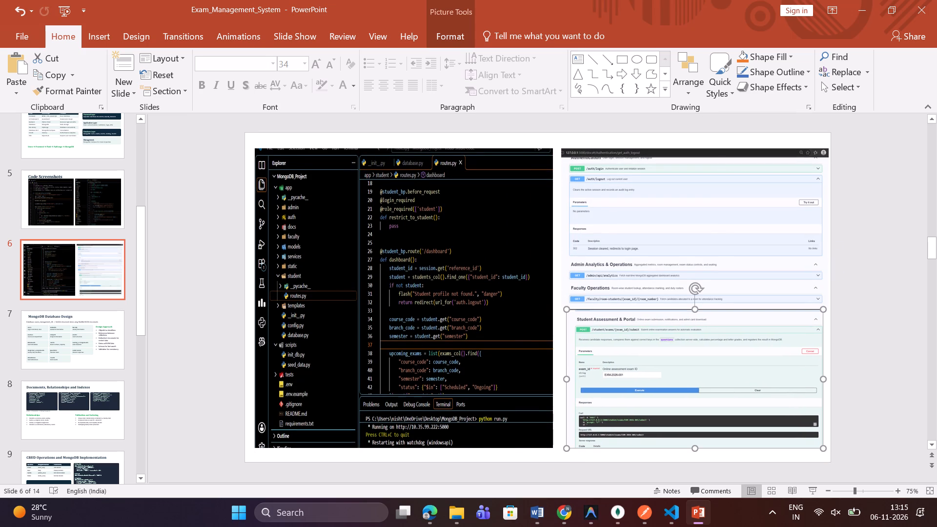
# Narrow the routes.py screenshot on slide 6 and move the authentication API screenshot closer to it, near the slide's top edge.
pyautogui.click(416, 231)
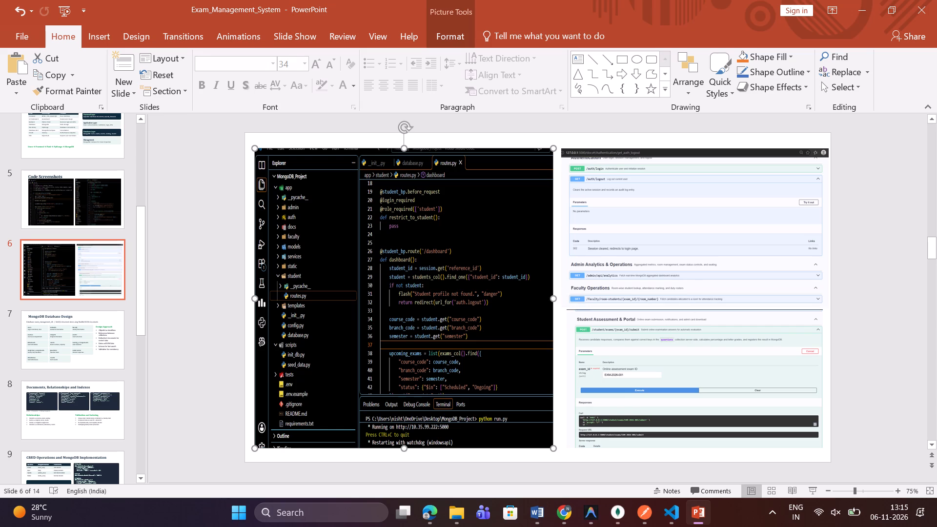
pyautogui.moveTo(554, 300); pyautogui.dragTo(483, 308)
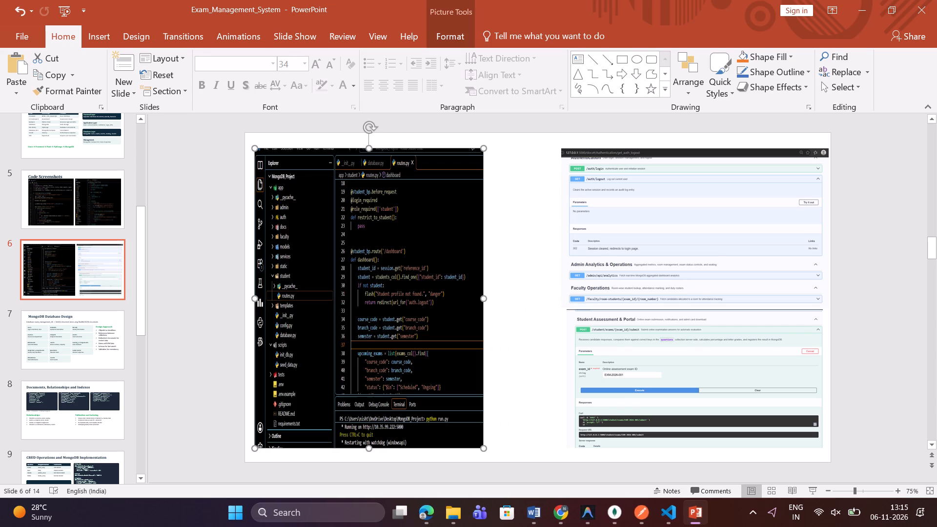
pyautogui.click(619, 219)
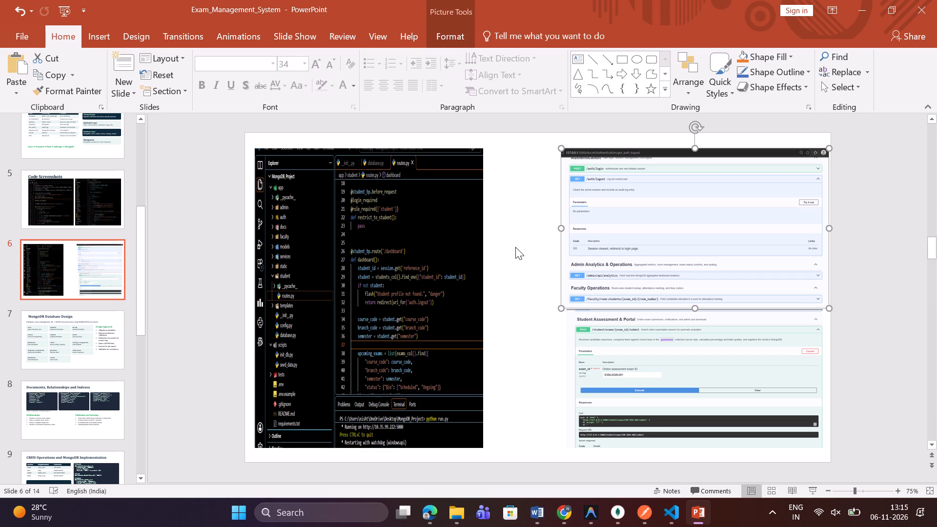
pyautogui.click(478, 260)
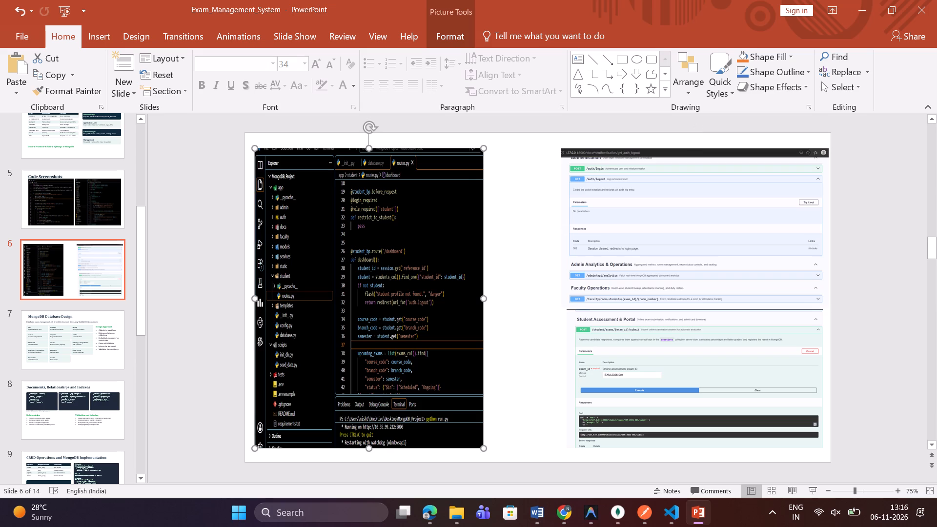
pyautogui.moveTo(485, 297); pyautogui.dragTo(496, 295)
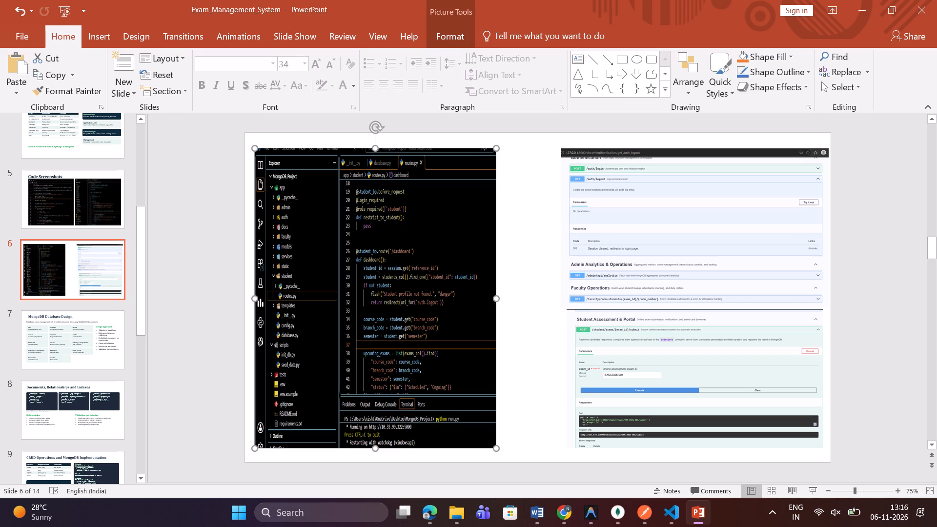
pyautogui.moveTo(590, 195); pyautogui.dragTo(540, 187)
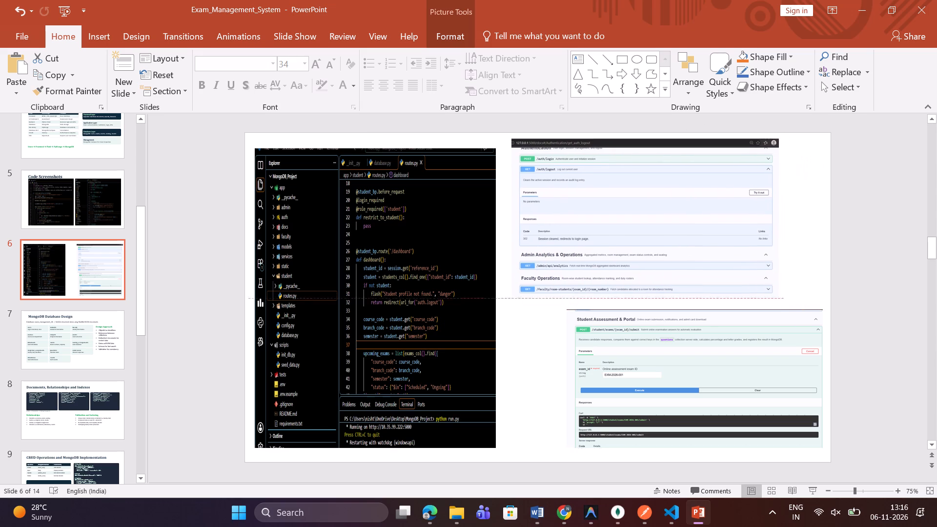
pyautogui.moveTo(540, 187); pyautogui.dragTo(540, 183)
# Raise the routes.py screenshot level with the authentication API screenshot's top edge and widen it slightly to reduce the gap between them.
pyautogui.moveTo(475, 186); pyautogui.dragTo(471, 173)
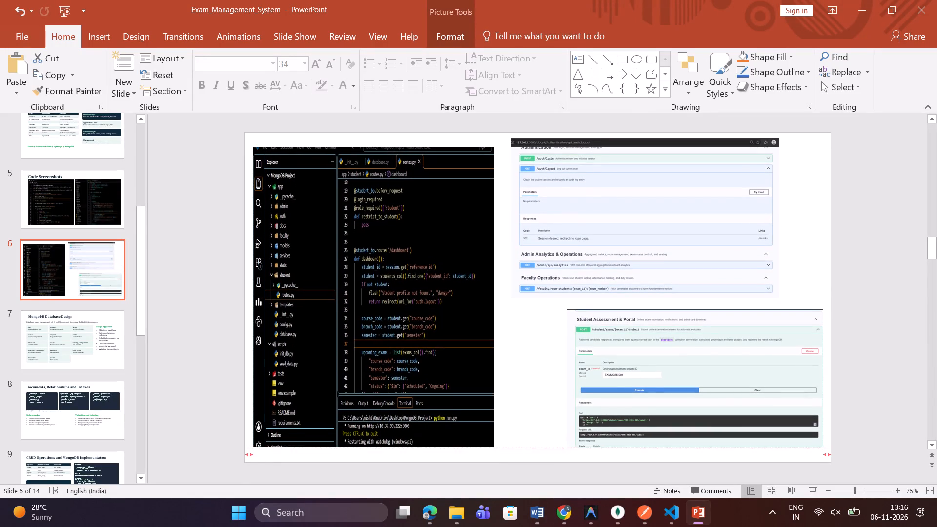
pyautogui.moveTo(471, 173); pyautogui.dragTo(471, 168)
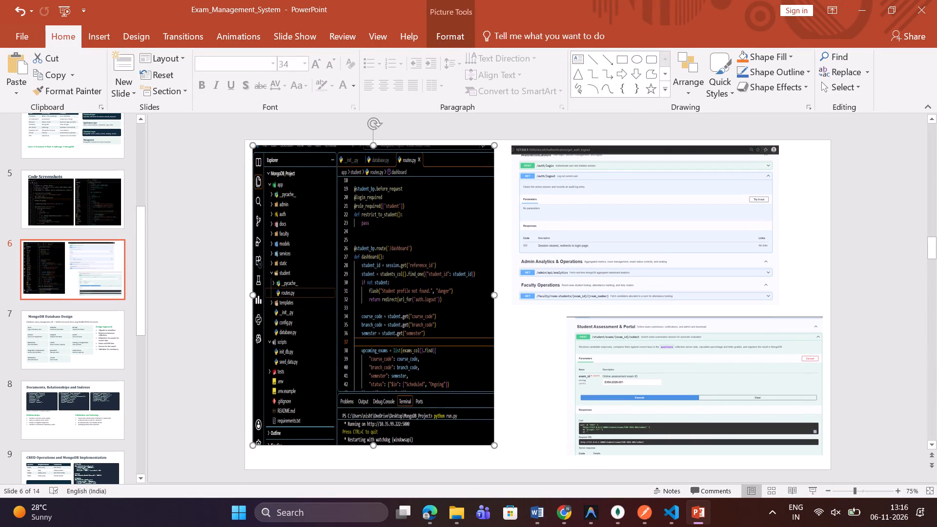
pyautogui.moveTo(497, 295); pyautogui.dragTo(499, 295)
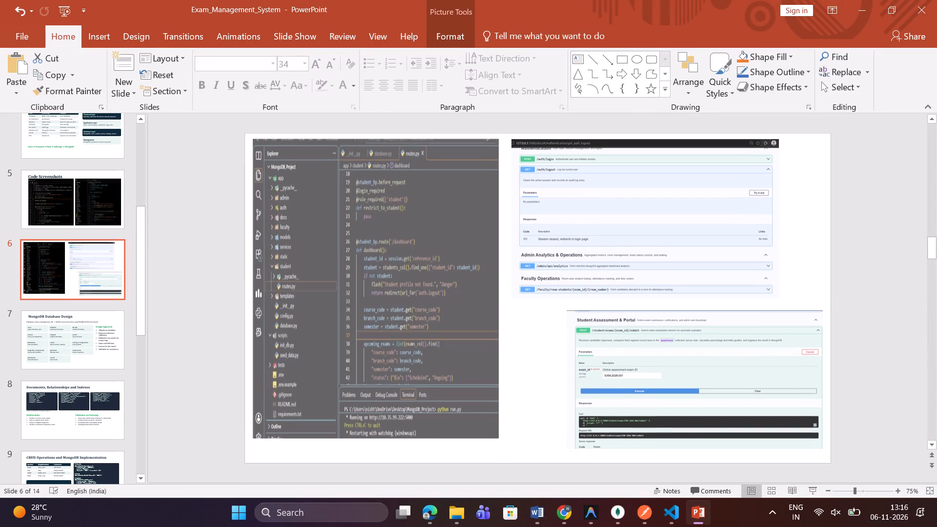
pyautogui.moveTo(499, 295); pyautogui.dragTo(504, 294)
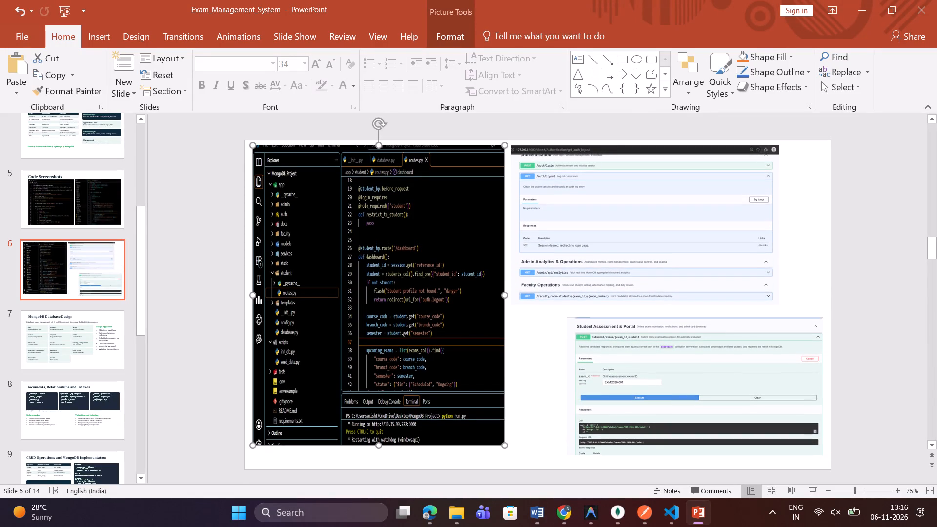
# Widen the authentication API screenshot so that it reaches close to the slide's right edge.
pyautogui.click(760, 223)
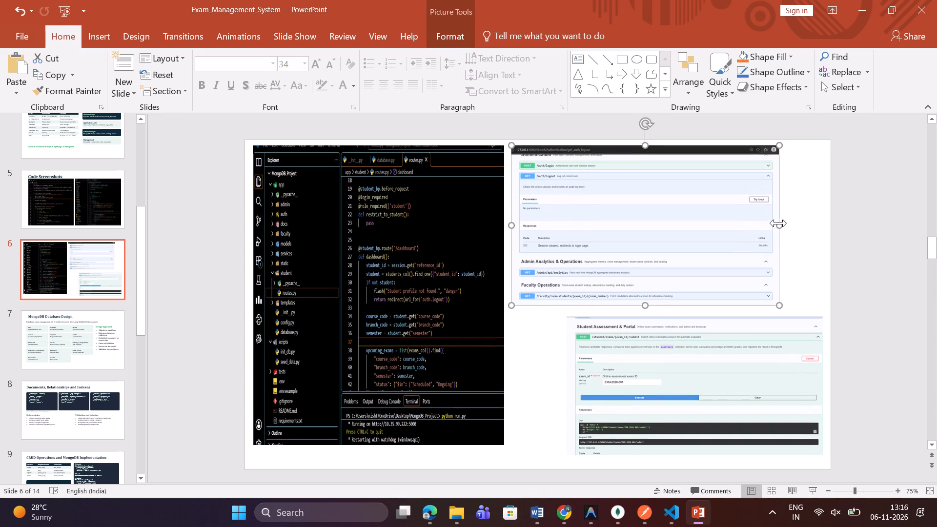
pyautogui.moveTo(780, 223); pyautogui.dragTo(820, 223)
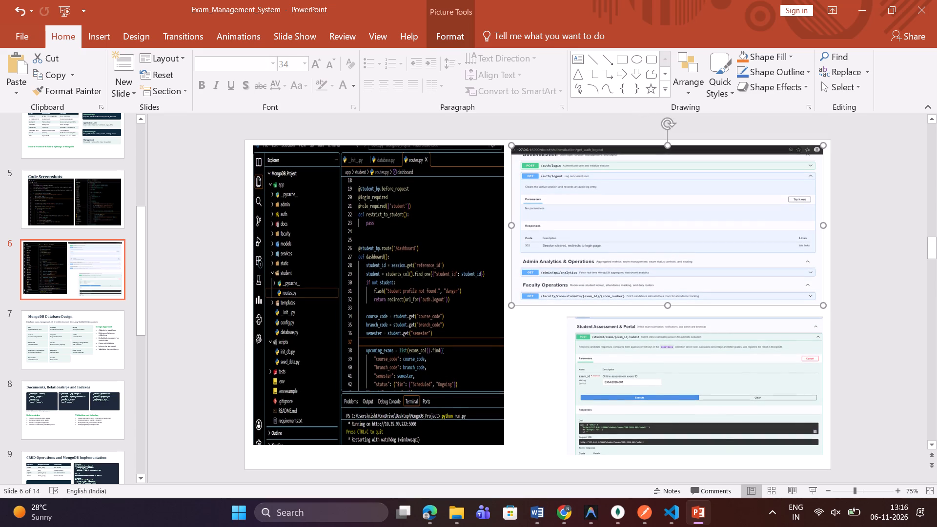
# Move the submit endpoint screenshot under the authentication API screenshot, enlarge it to the same right edge, and reduce its height to fit the slide.
pyautogui.moveTo(623, 359); pyautogui.dragTo(575, 341)
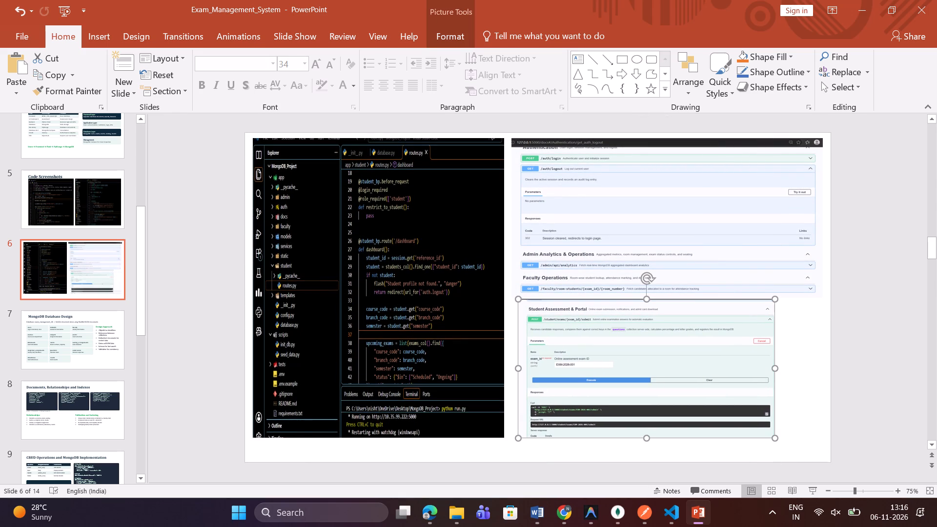
pyautogui.moveTo(778, 438); pyautogui.dragTo(801, 446)
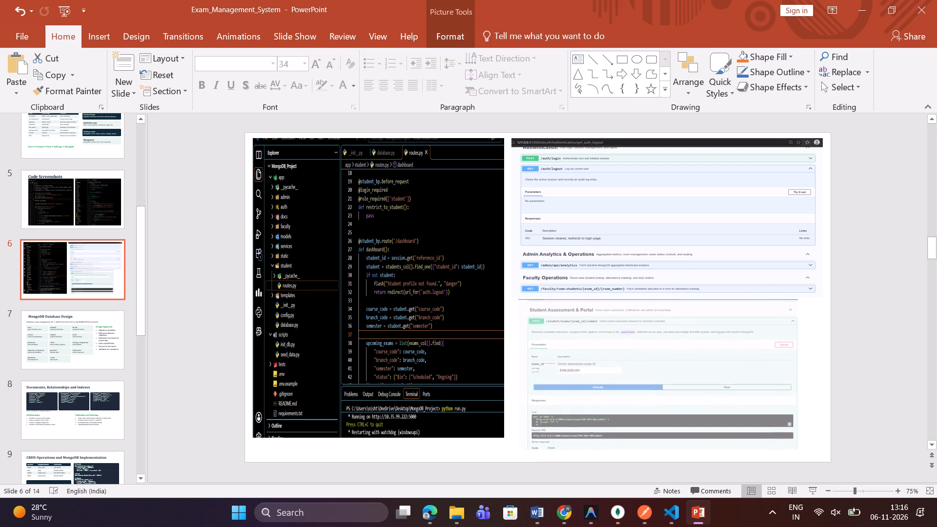
pyautogui.moveTo(801, 446); pyautogui.dragTo(825, 440)
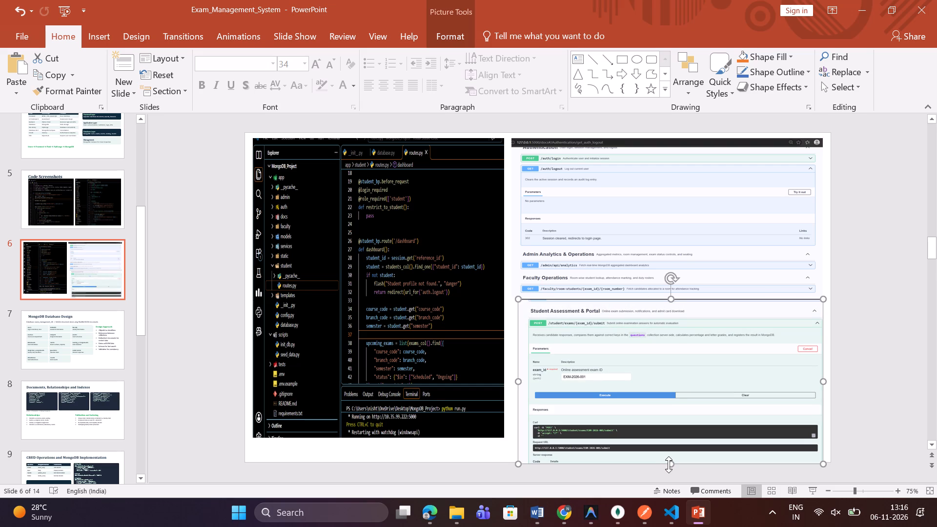
pyautogui.moveTo(670, 464); pyautogui.dragTo(673, 451)
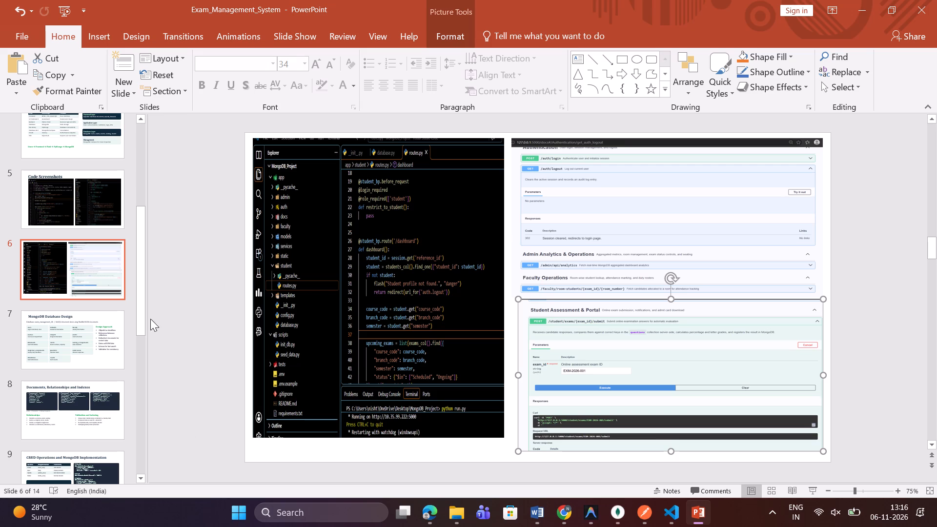
# Look over the code screenshot slides and open slide 7, MongoDB Database Design.
pyautogui.keyDown('ctrl'); pyautogui.scroll(2, 570, 346); pyautogui.keyUp('ctrl')
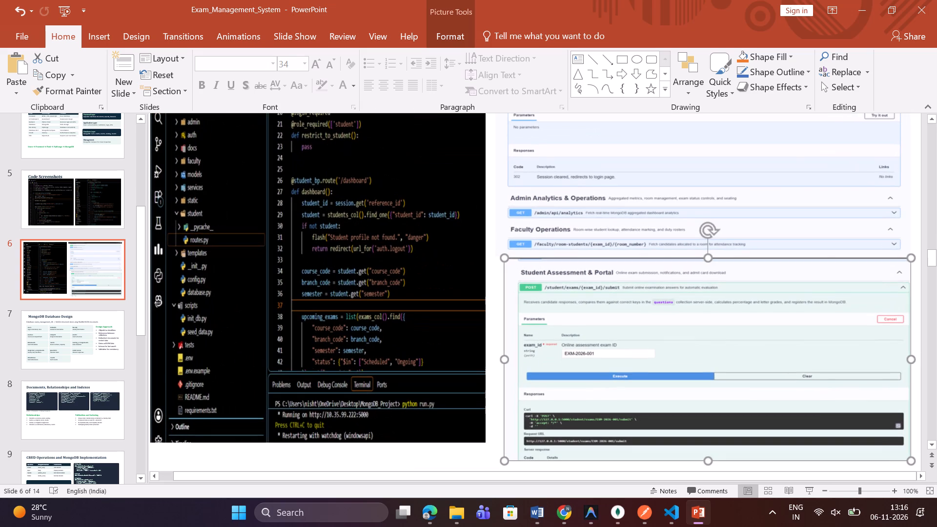
pyautogui.keyDown('ctrl'); pyautogui.scroll(-1, 570, 346); pyautogui.keyUp('ctrl')
pyautogui.scroll(2, 570, 346)
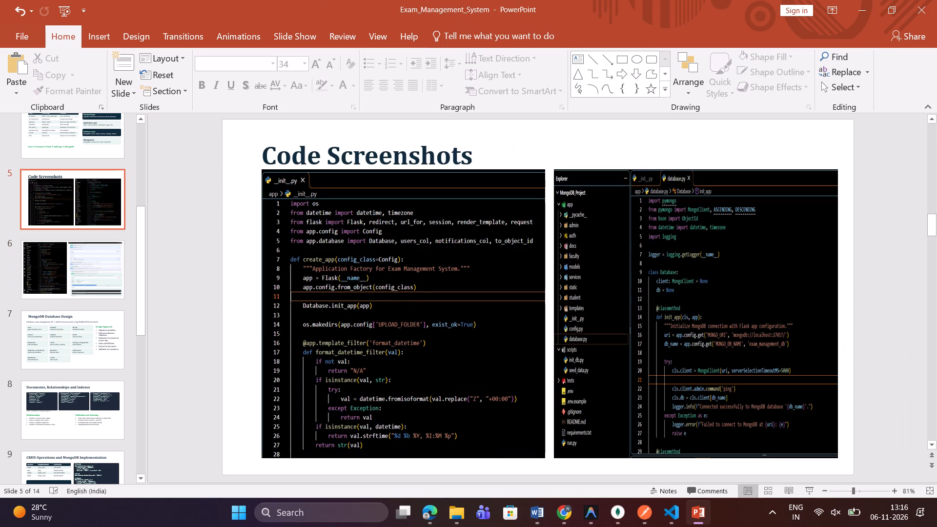
pyautogui.click(33, 347)
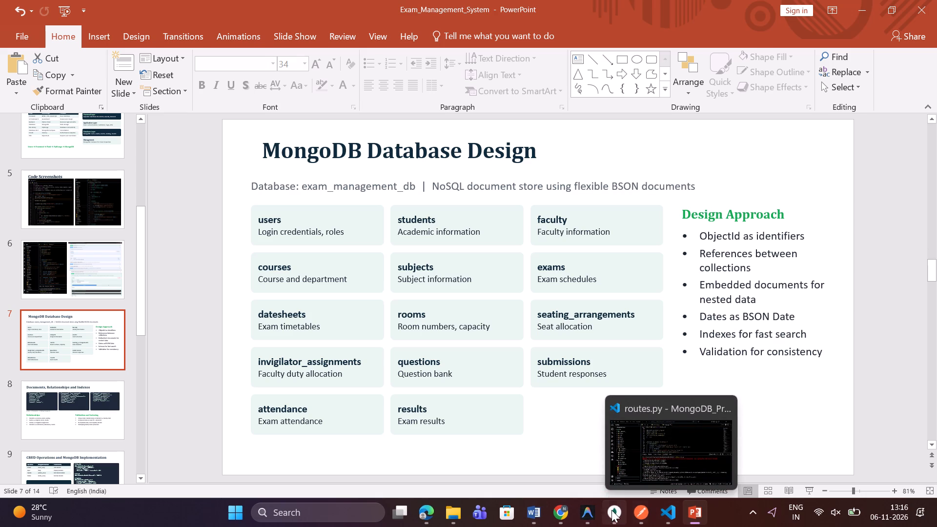
pyautogui.click(561, 518)
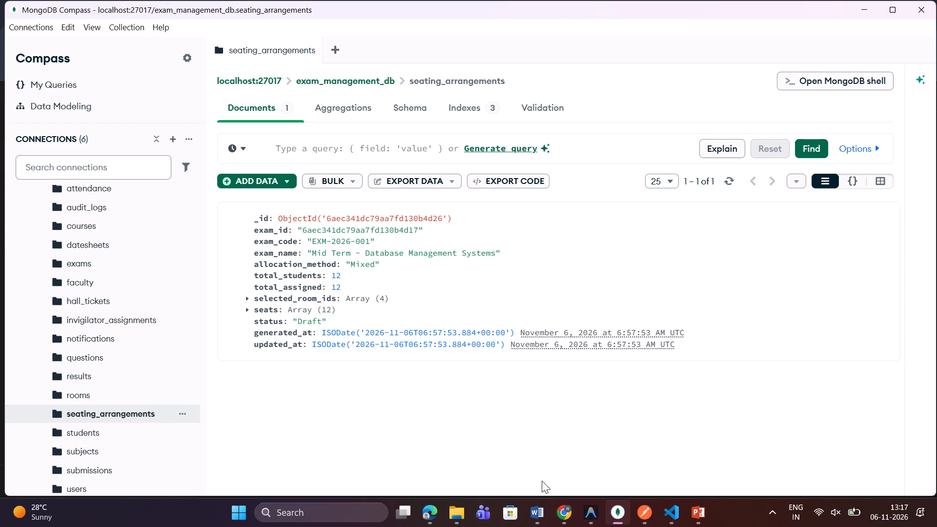
pyautogui.scroll(1, 117, 413)
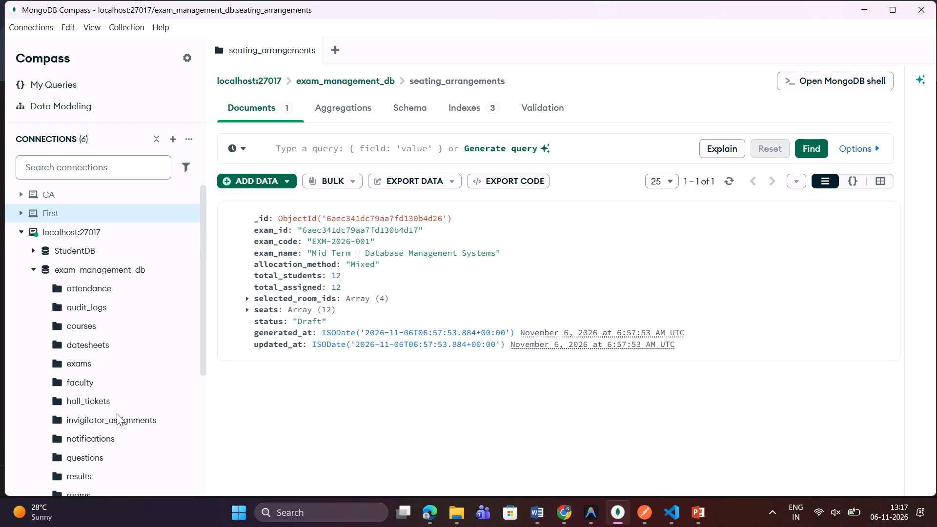
pyautogui.scroll(2, 117, 413)
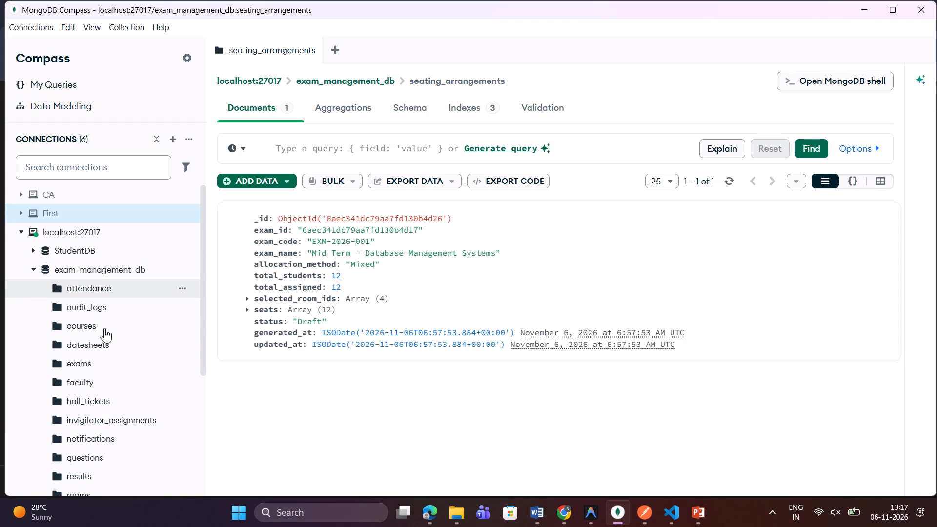
pyautogui.click(102, 325)
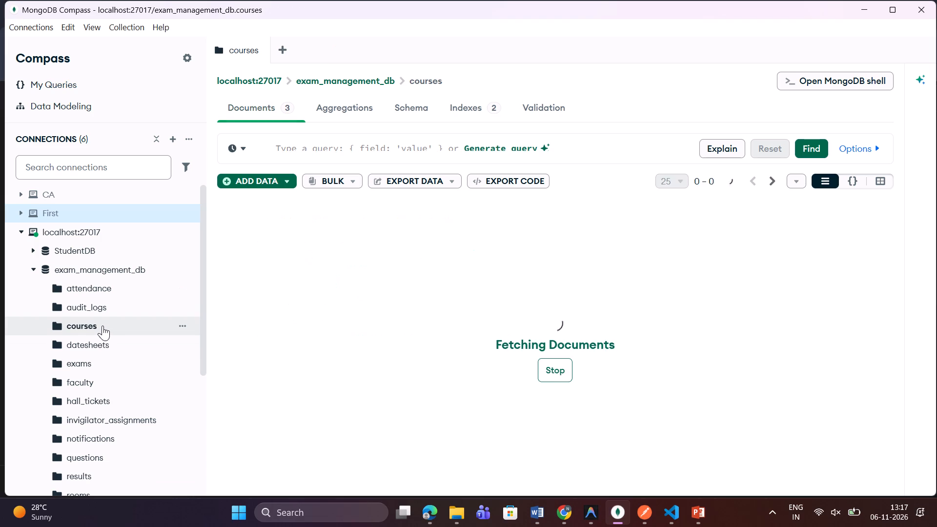
pyautogui.scroll(-1, 515, 350)
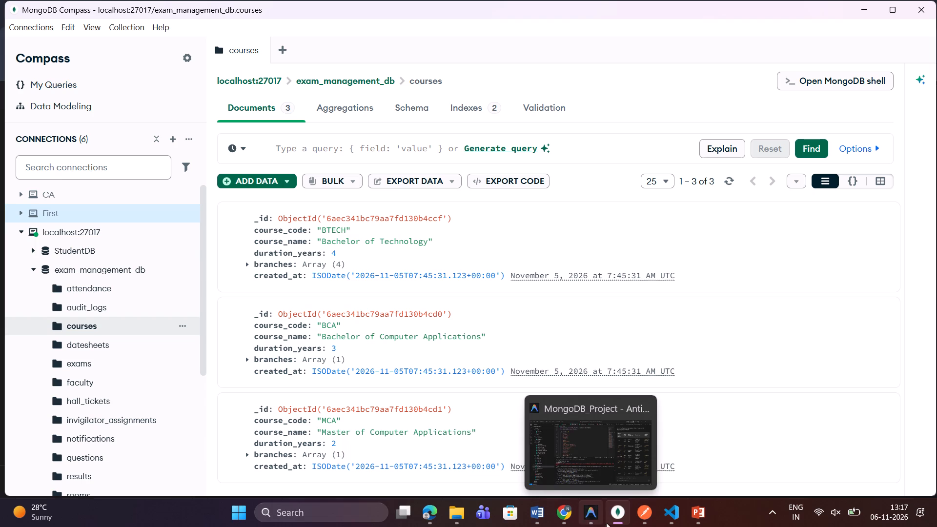
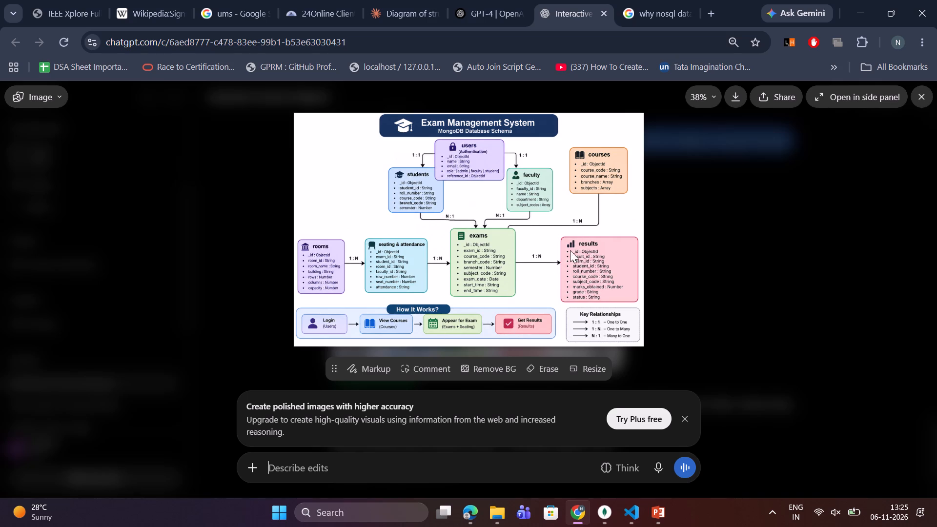
pyautogui.click(742, 96)
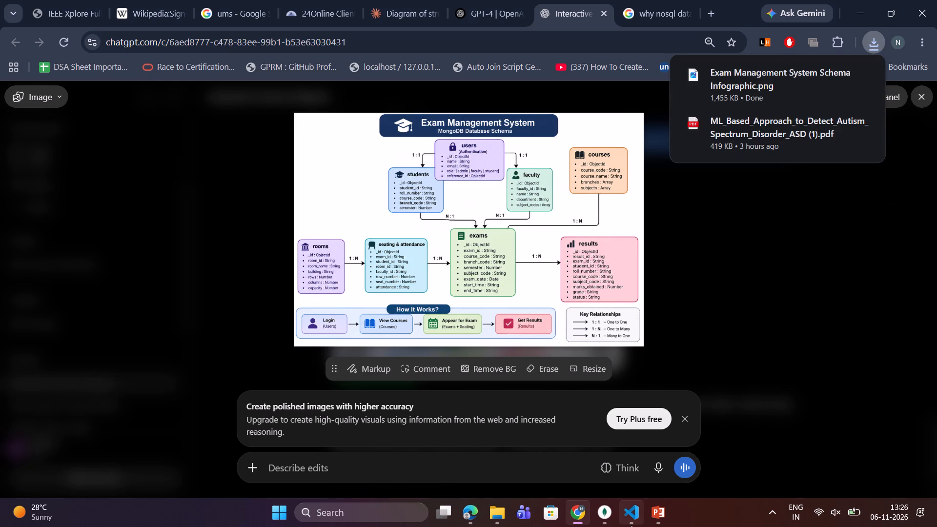
# Switch to the PowerPoint presentation and duplicate slide 7, MongoDB Database Design.
pyautogui.click(648, 519)
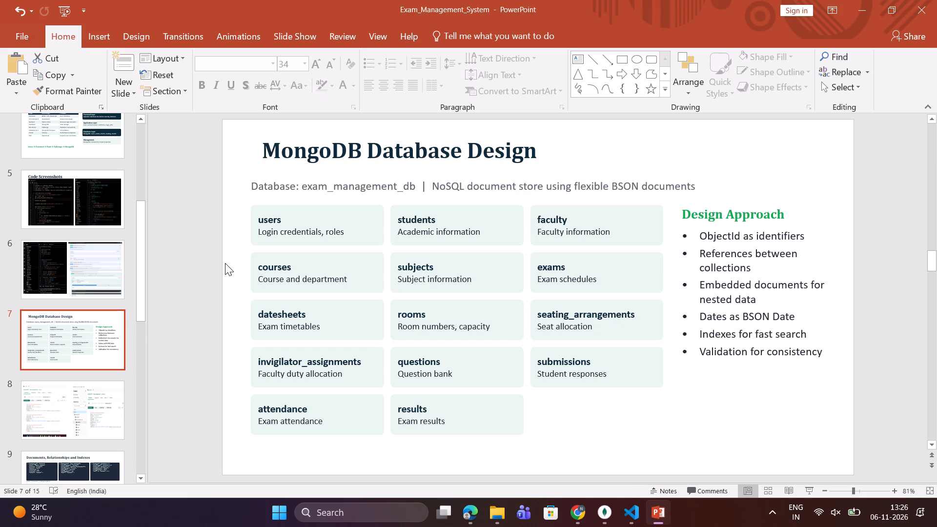
pyautogui.click(131, 90)
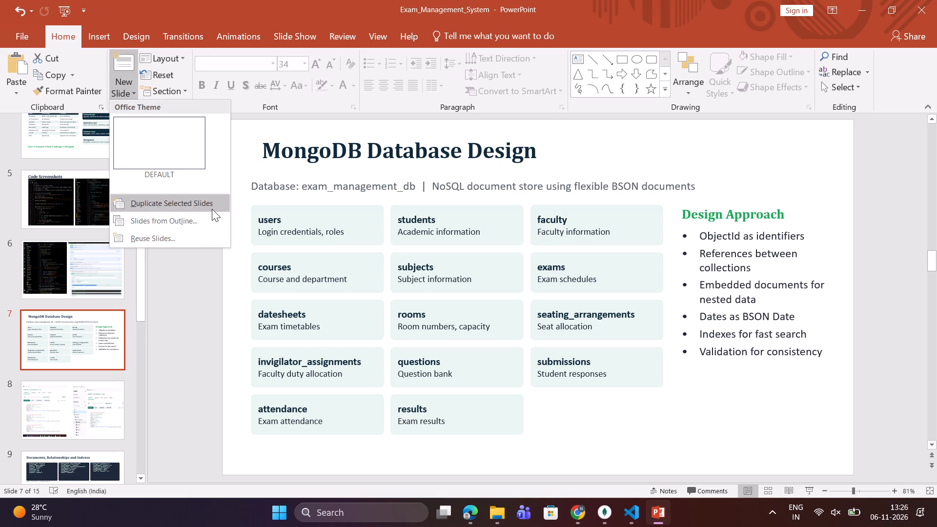
pyautogui.click(213, 208)
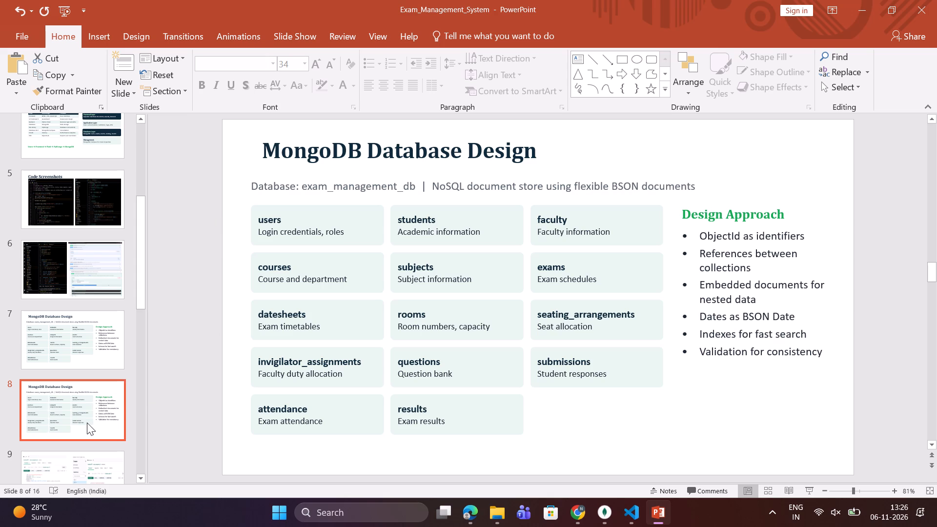
# Delete the subtitle, all collection boxes and the Design Approach text from the duplicated slide 8, keeping only the title.
pyautogui.click(249, 182)
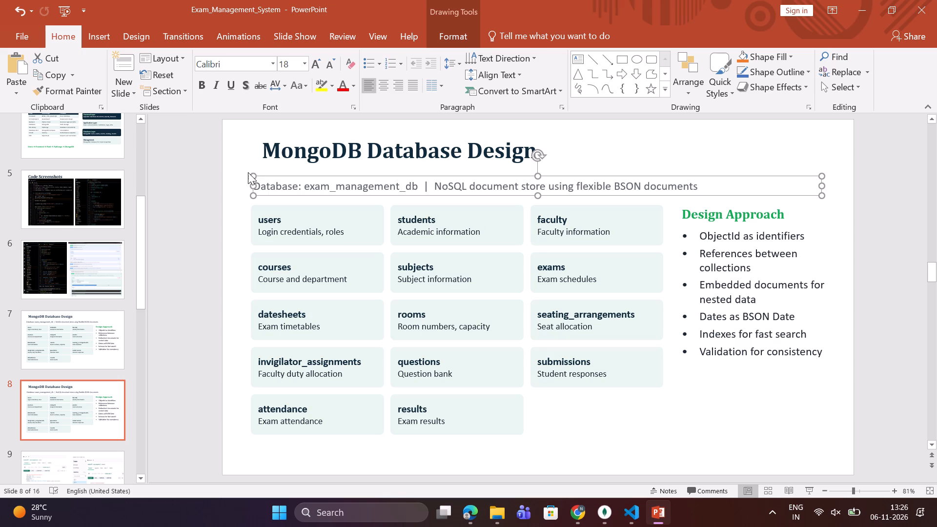
pyautogui.moveTo(243, 166); pyautogui.dragTo(722, 419)
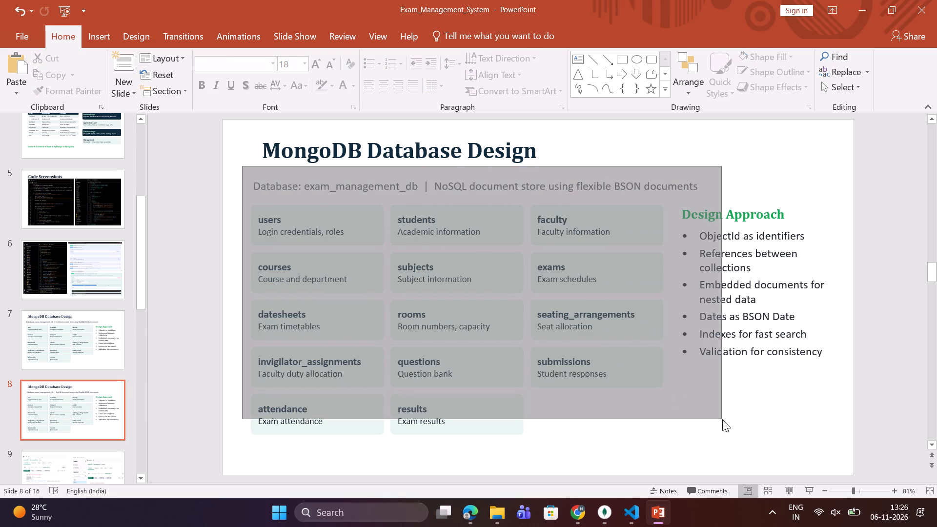
pyautogui.moveTo(722, 419); pyautogui.dragTo(837, 455)
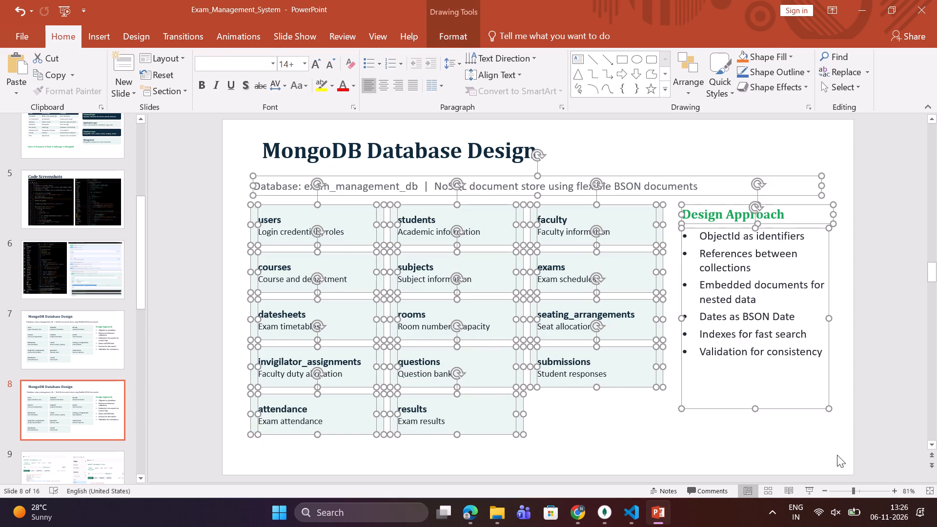
pyautogui.press('Delete')
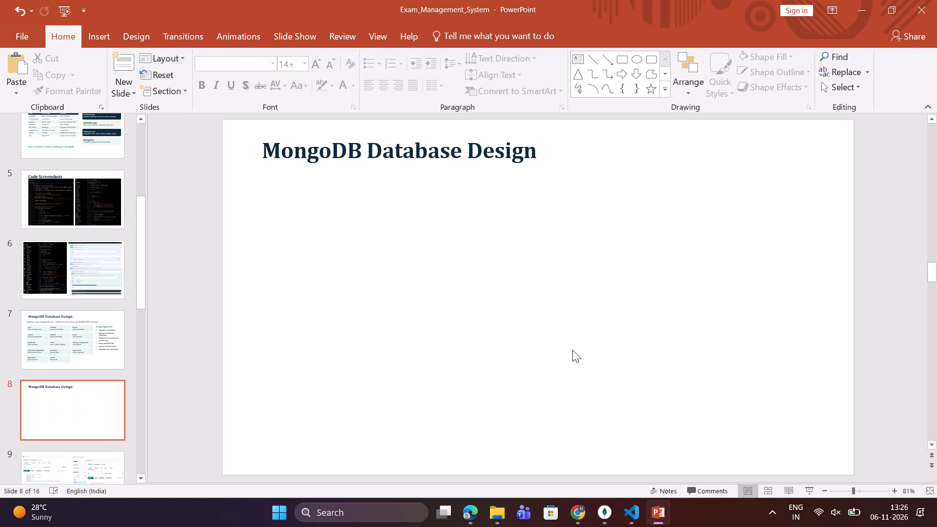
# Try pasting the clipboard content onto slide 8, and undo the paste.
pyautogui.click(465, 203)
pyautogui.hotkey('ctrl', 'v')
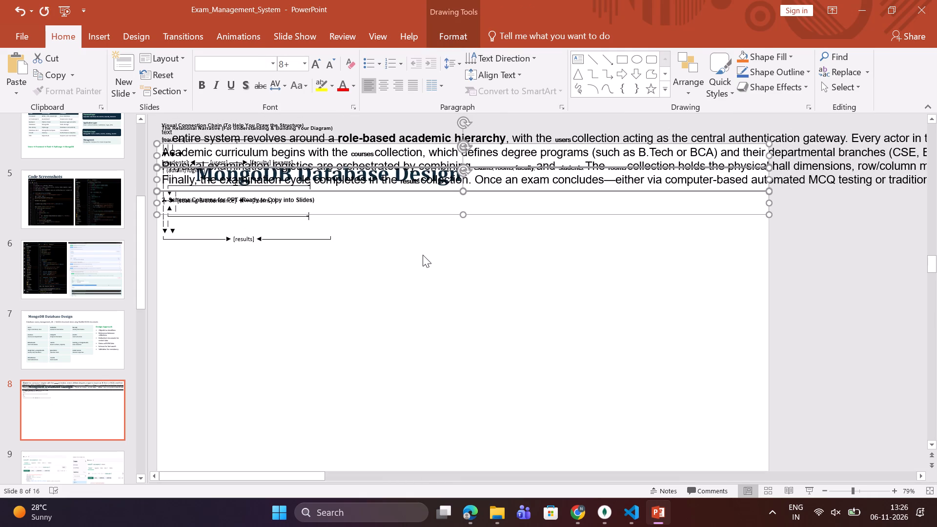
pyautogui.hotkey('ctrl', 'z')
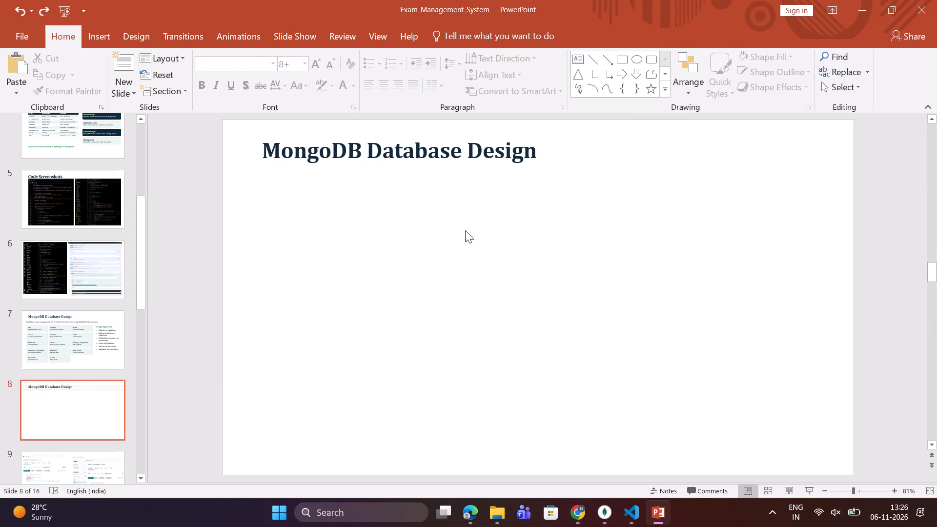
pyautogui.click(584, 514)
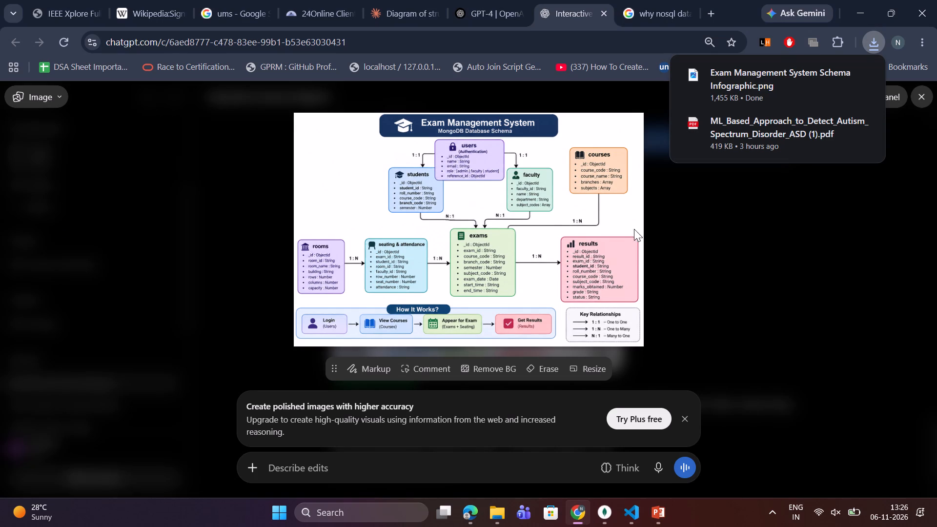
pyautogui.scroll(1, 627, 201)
# Switch to the PowerPoint presentation and insert the Exam Management System Schema Infographic picture from Downloads onto slide 8.
pyautogui.click(664, 520)
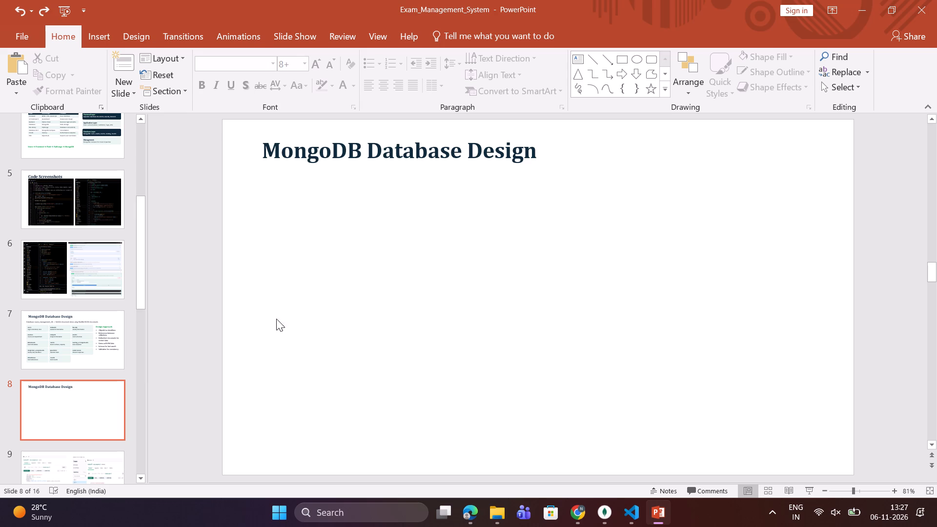
pyautogui.click(97, 41)
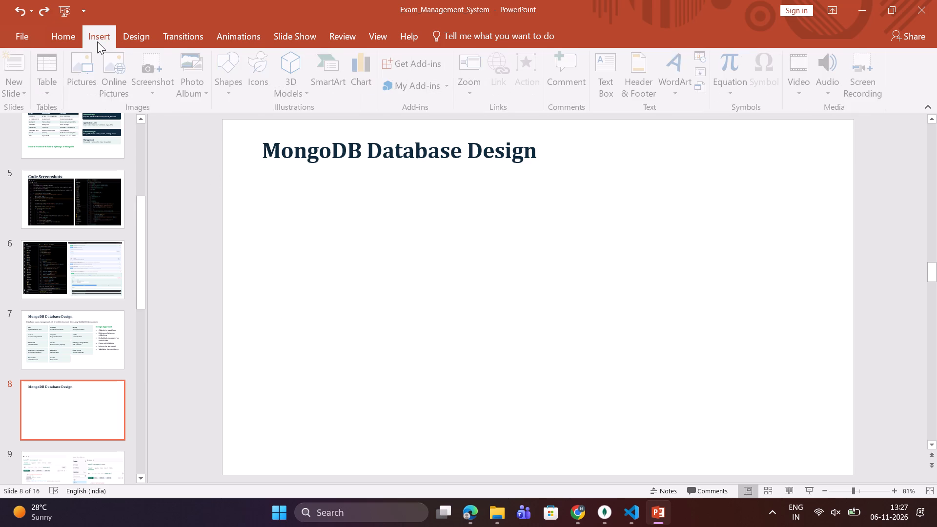
pyautogui.click(84, 68)
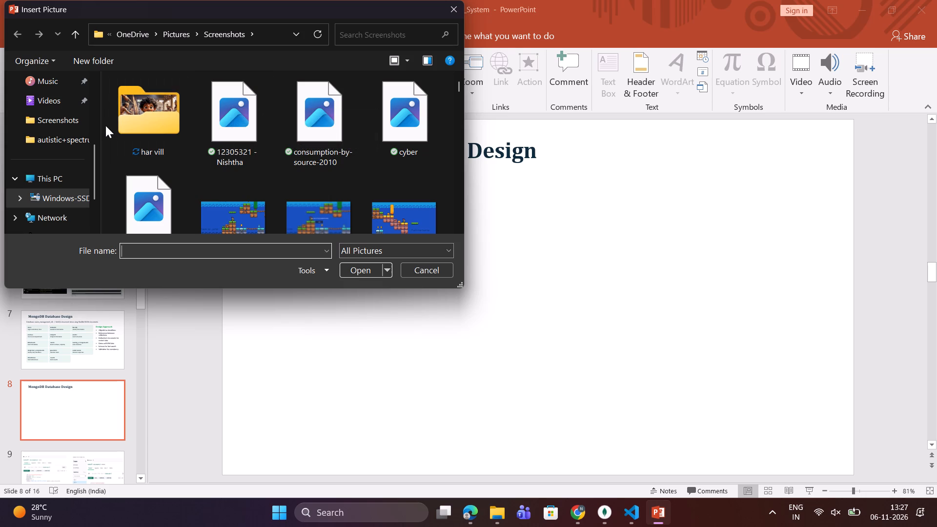
pyautogui.scroll(2, 47, 81)
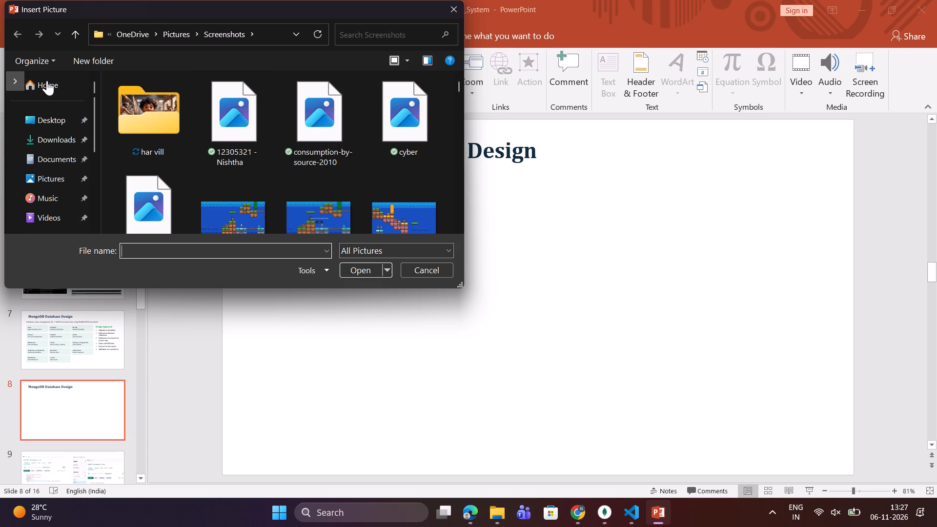
pyautogui.click(61, 181)
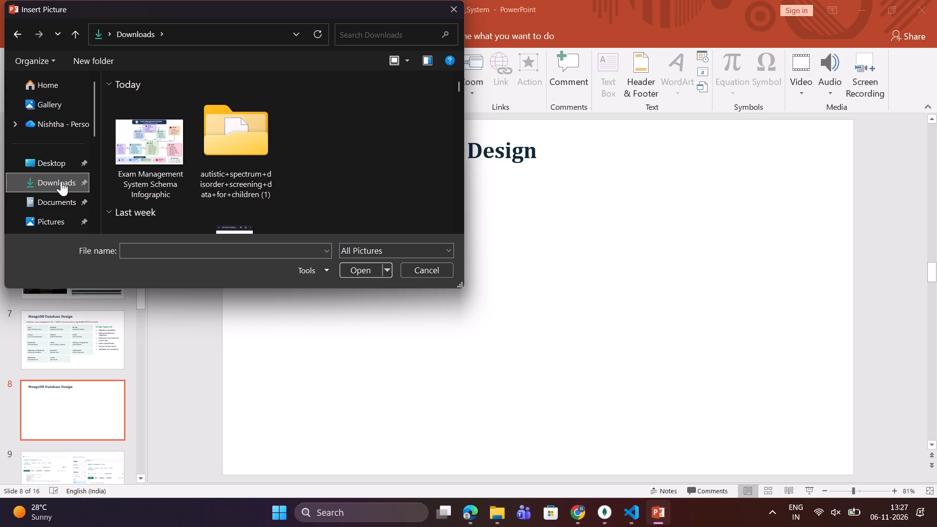
pyautogui.doubleClick(139, 134)
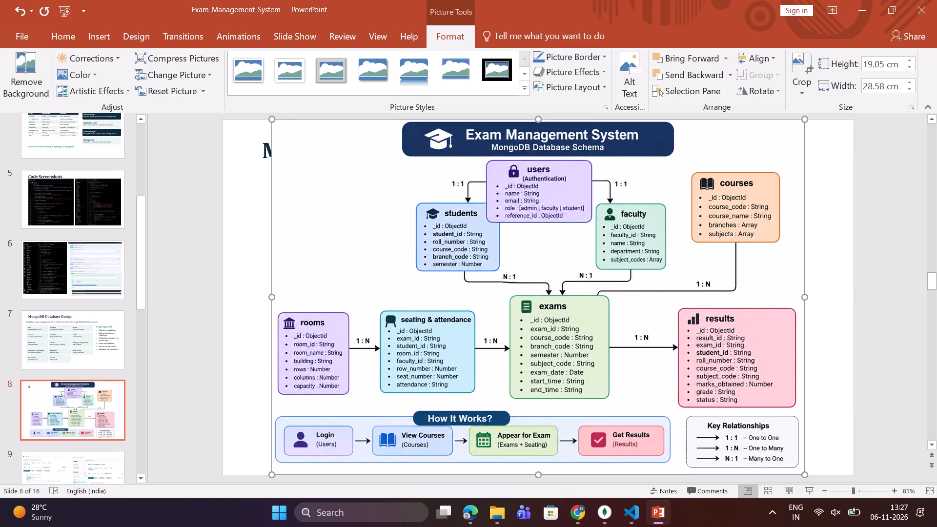
# Stretch the schema picture on both sides to span the full slide width, 33.87 cm.
pyautogui.moveTo(274, 296); pyautogui.dragTo(240, 298)
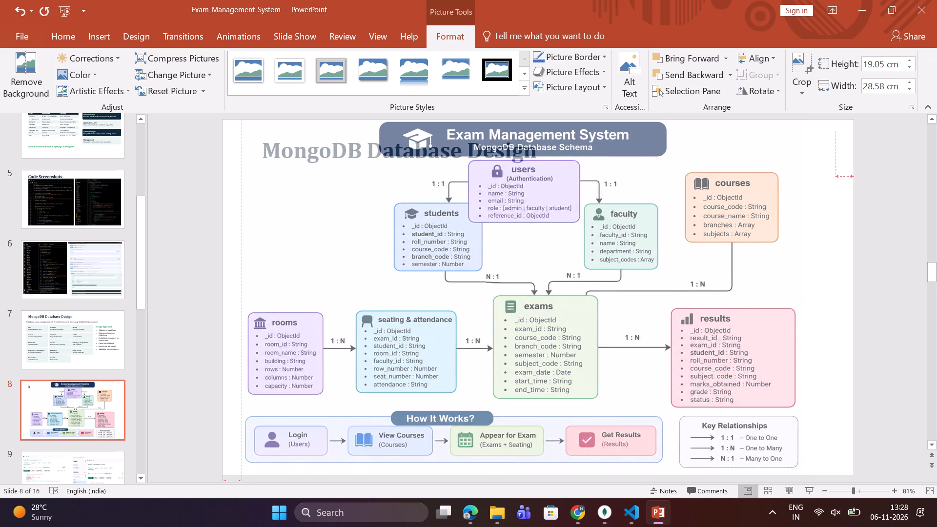
pyautogui.moveTo(240, 298); pyautogui.dragTo(234, 298)
pyautogui.moveTo(234, 298); pyautogui.dragTo(219, 295)
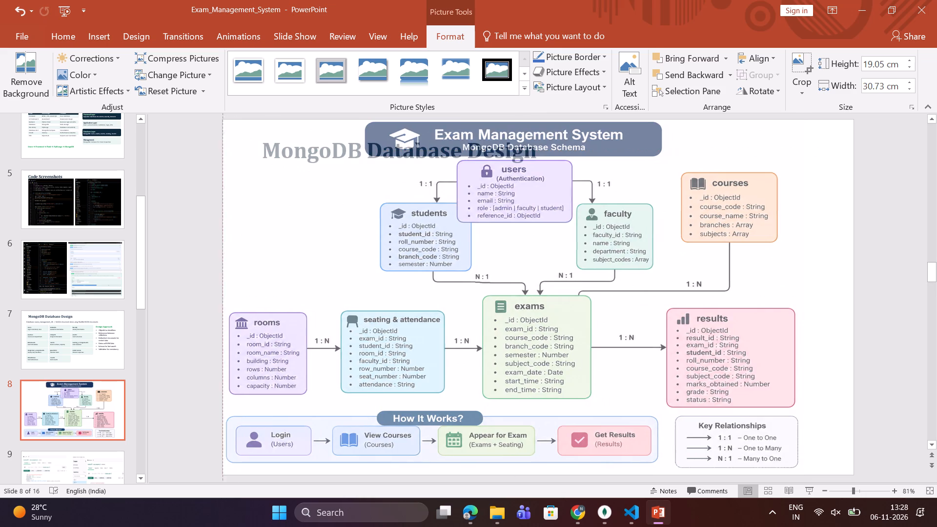
pyautogui.moveTo(219, 295); pyautogui.dragTo(223, 296)
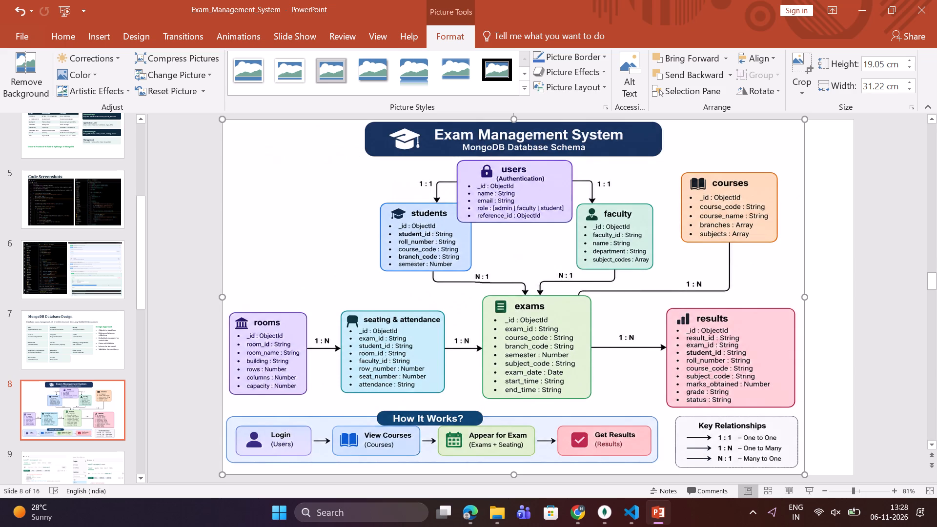
pyautogui.moveTo(806, 297); pyautogui.dragTo(829, 298)
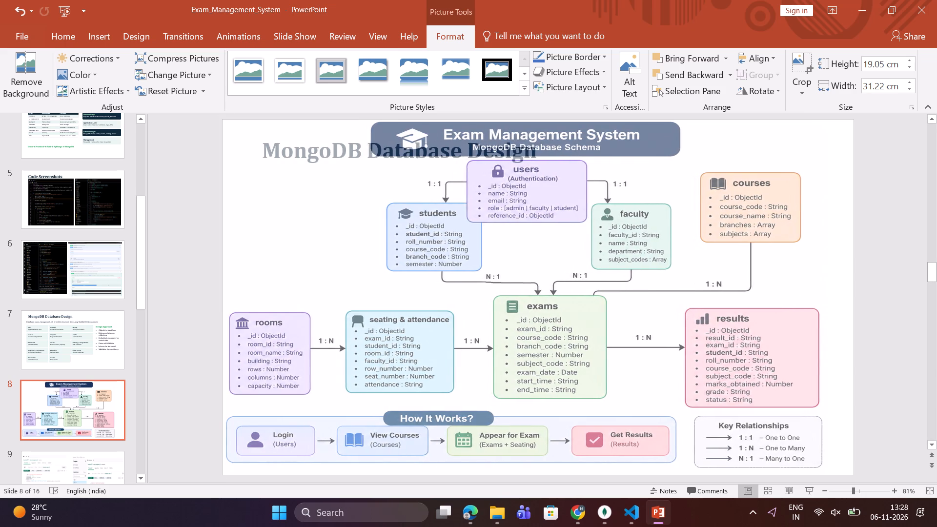
pyautogui.moveTo(829, 298); pyautogui.dragTo(856, 304)
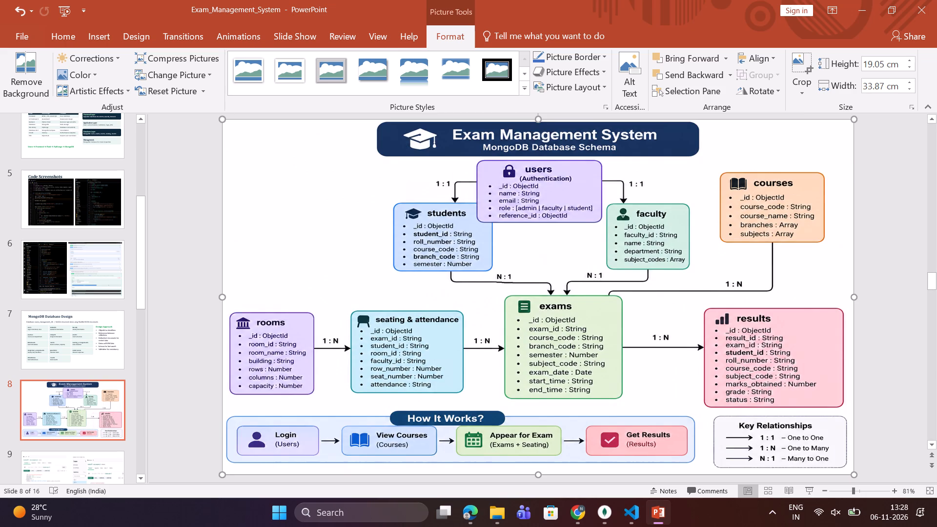
# Go through slides 9 to 11 and delete the italic caption below the operator boxes on slide 12, MongoDB Queries and Aggregation Pipeline.
pyautogui.scroll(-3, 789, 379)
pyautogui.scroll(-1, 109, 385)
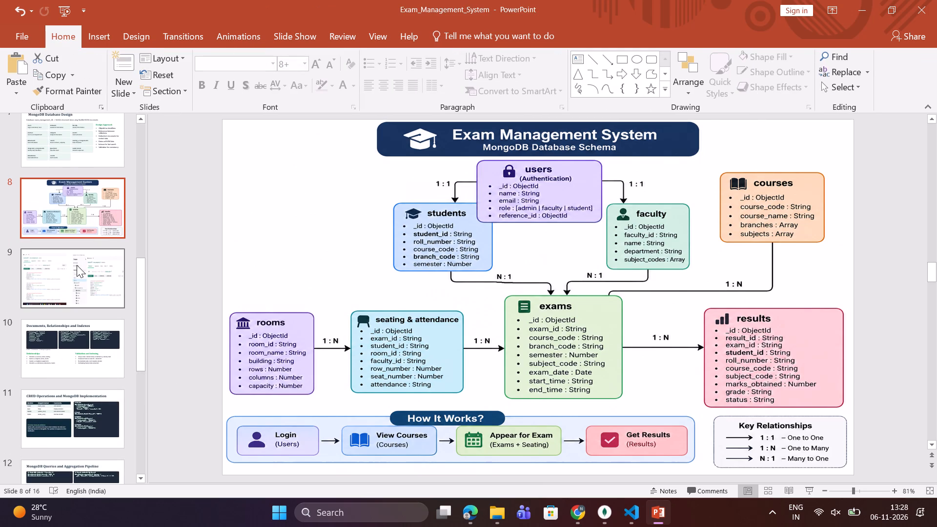
pyautogui.click(77, 265)
pyautogui.click(77, 362)
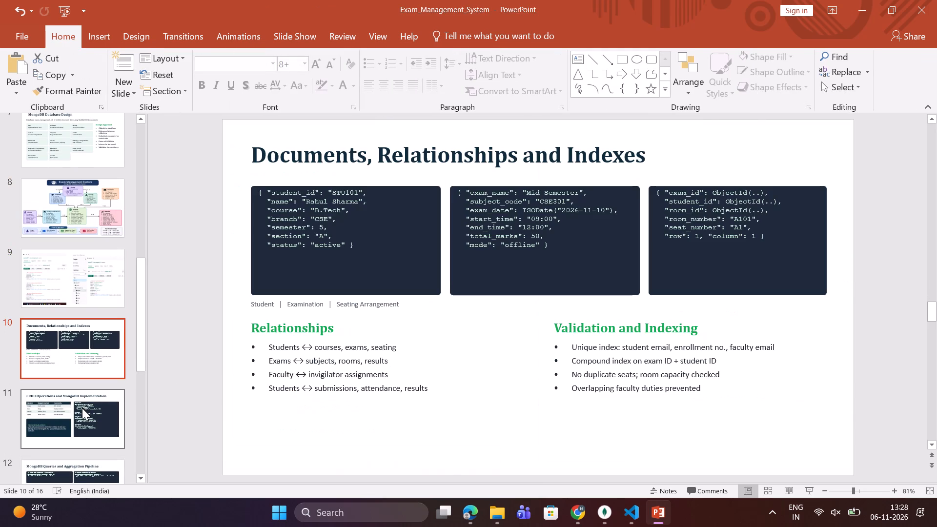
pyautogui.click(82, 408)
pyautogui.scroll(-2, 82, 408)
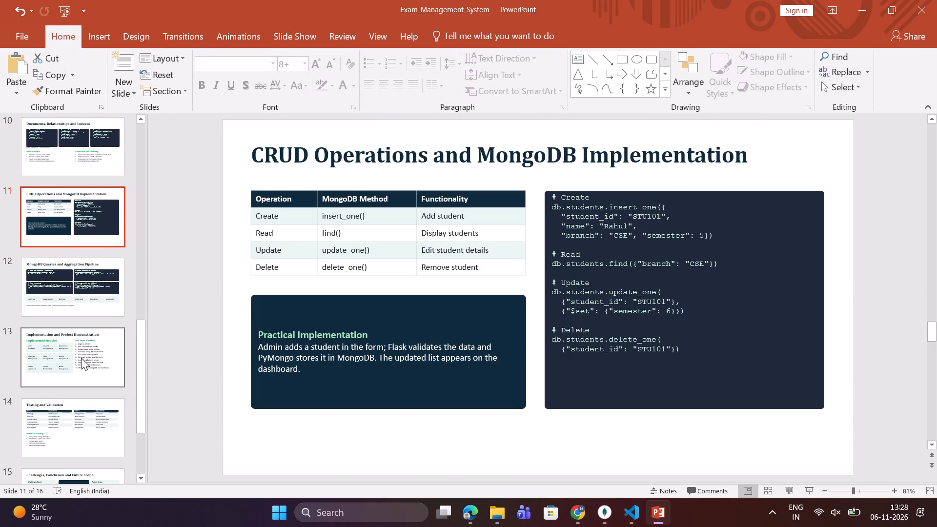
pyautogui.click(72, 304)
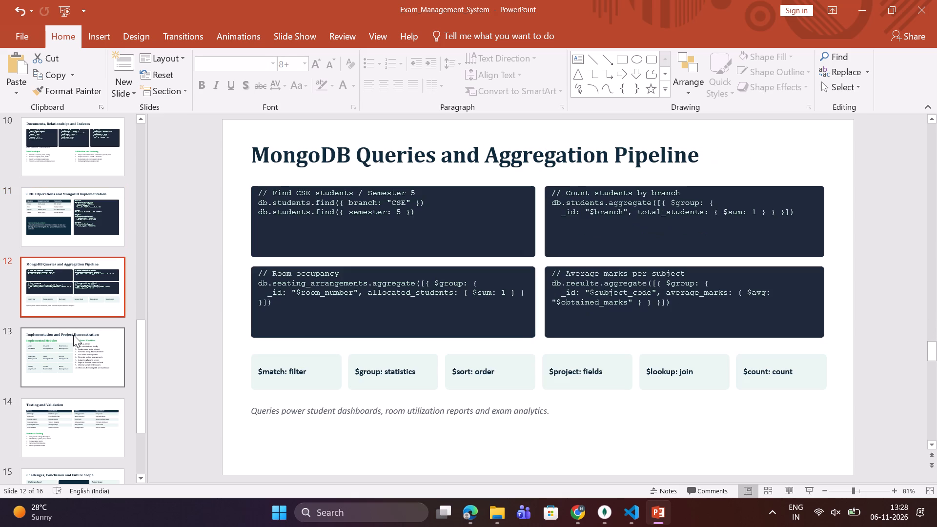
pyautogui.click(410, 416)
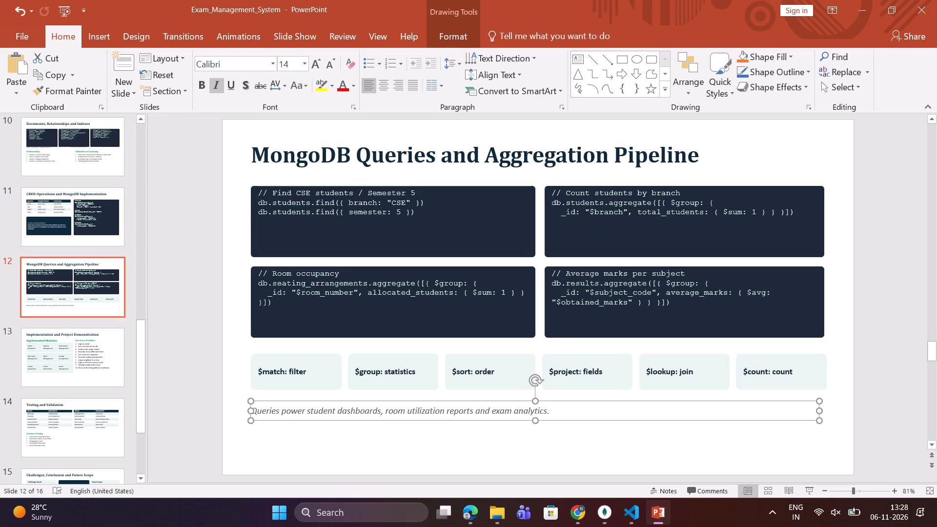
pyautogui.press('Delete')
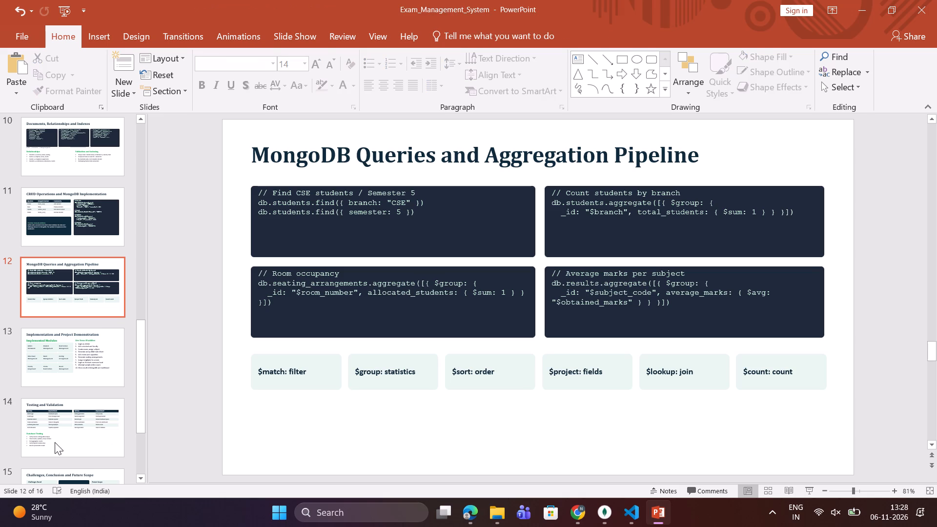
# On slide 14, Testing and Validation, enlarge the Database Testing heading and its bullet list, bringing the bullets to 14 pt.
pyautogui.click(46, 433)
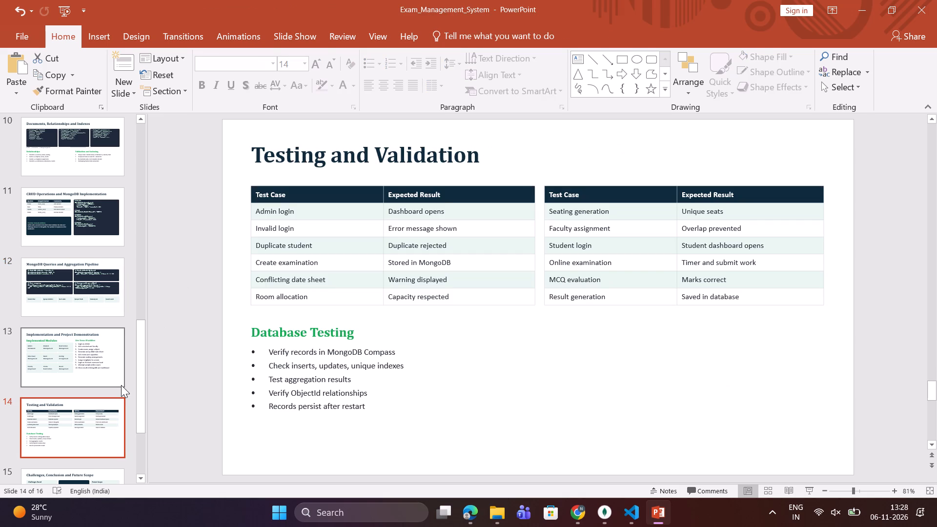
pyautogui.scroll(-6, 121, 385)
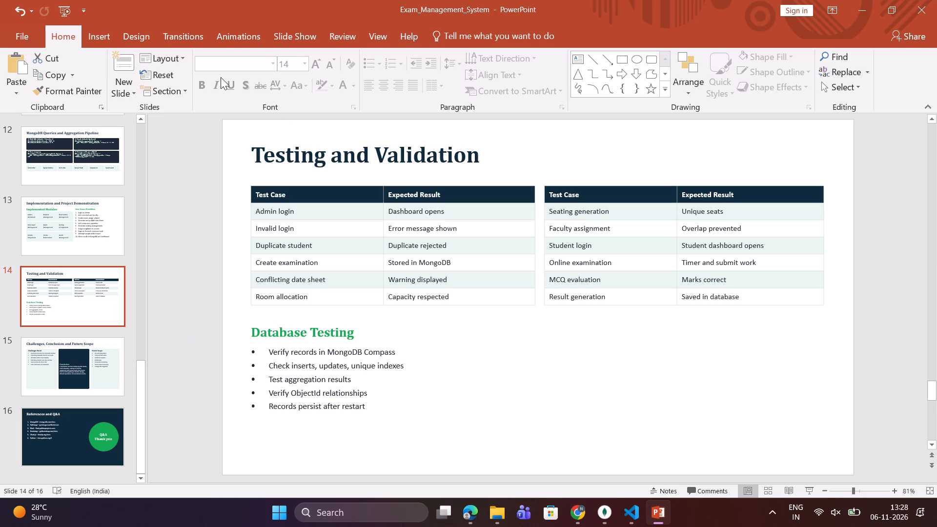
pyautogui.moveTo(239, 165); pyautogui.dragTo(833, 476)
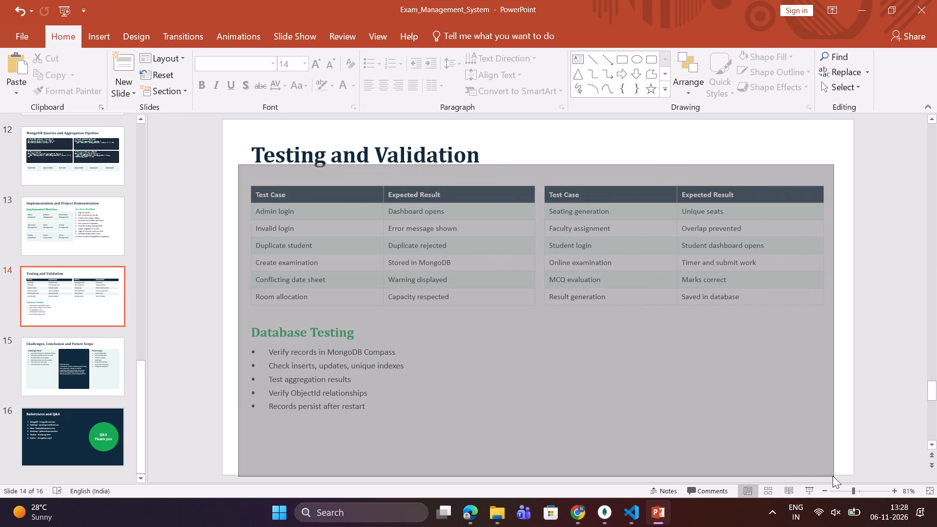
pyautogui.moveTo(833, 476); pyautogui.dragTo(809, 477)
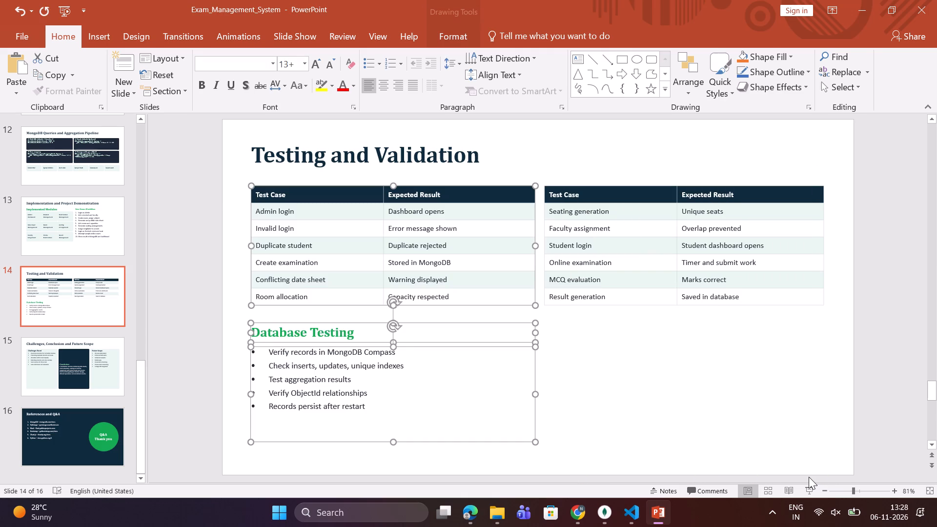
pyautogui.click(319, 58)
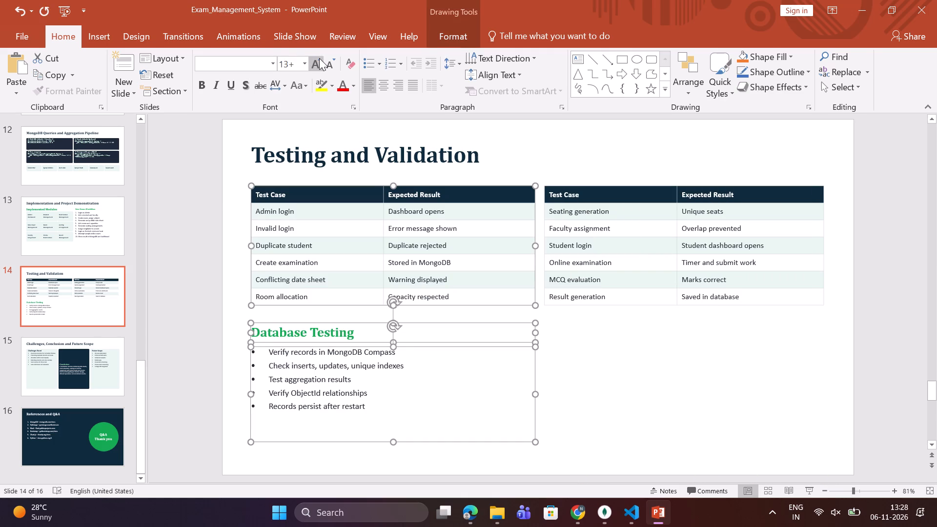
pyautogui.click(319, 58)
pyautogui.click(319, 58)
pyautogui.click(319, 58)
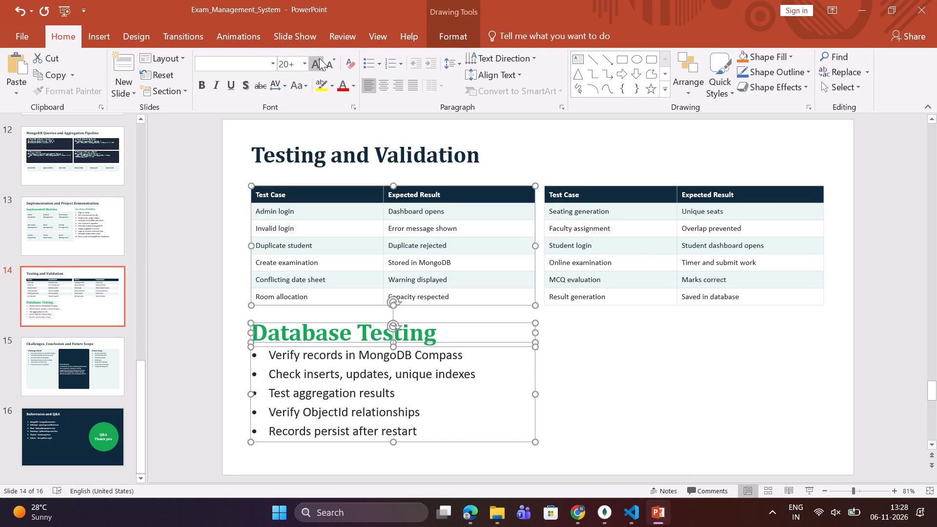
pyautogui.click(332, 61)
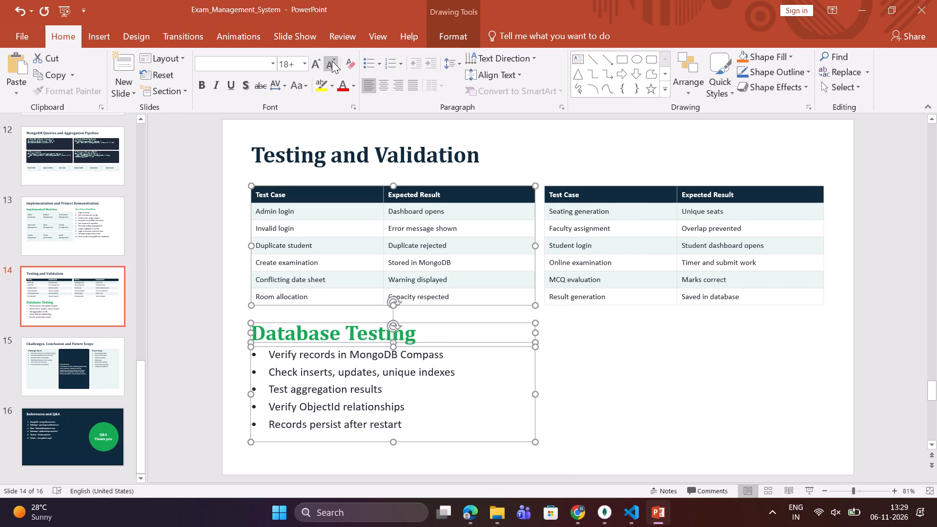
pyautogui.click(332, 61)
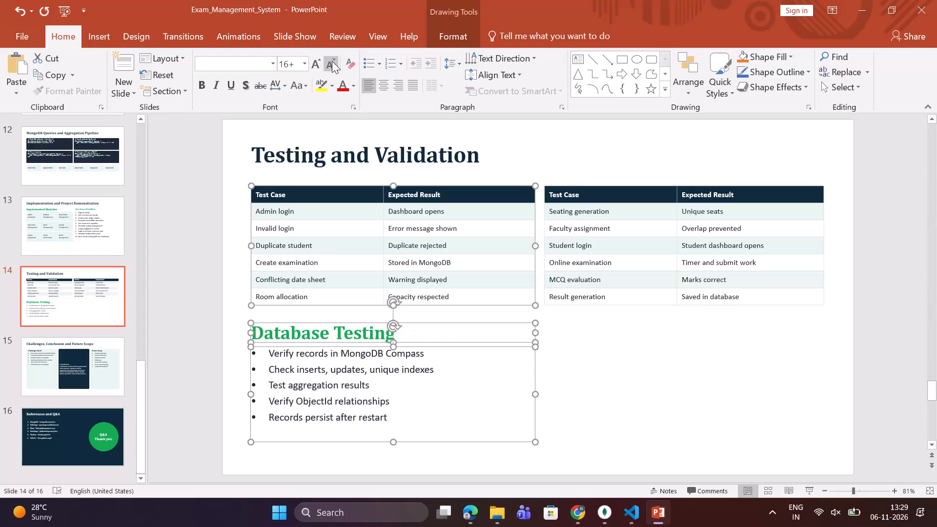
pyautogui.click(332, 61)
pyautogui.click(655, 386)
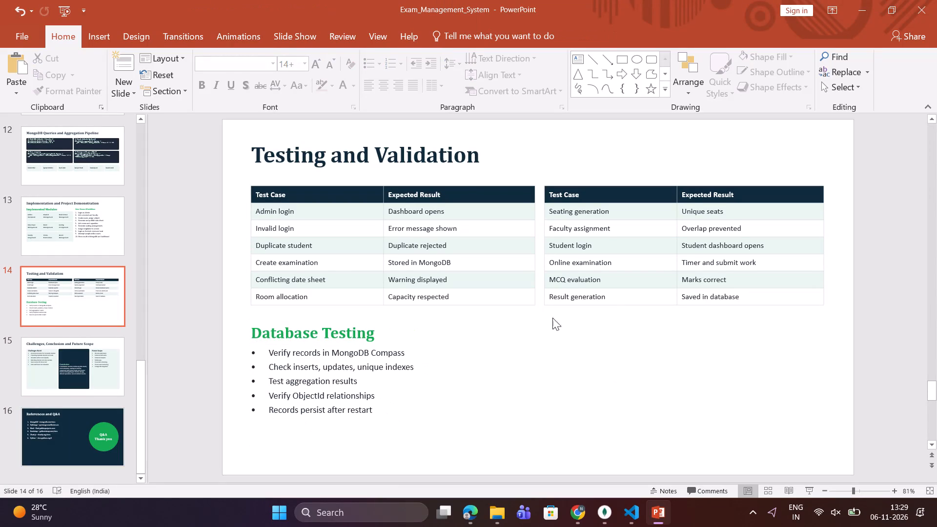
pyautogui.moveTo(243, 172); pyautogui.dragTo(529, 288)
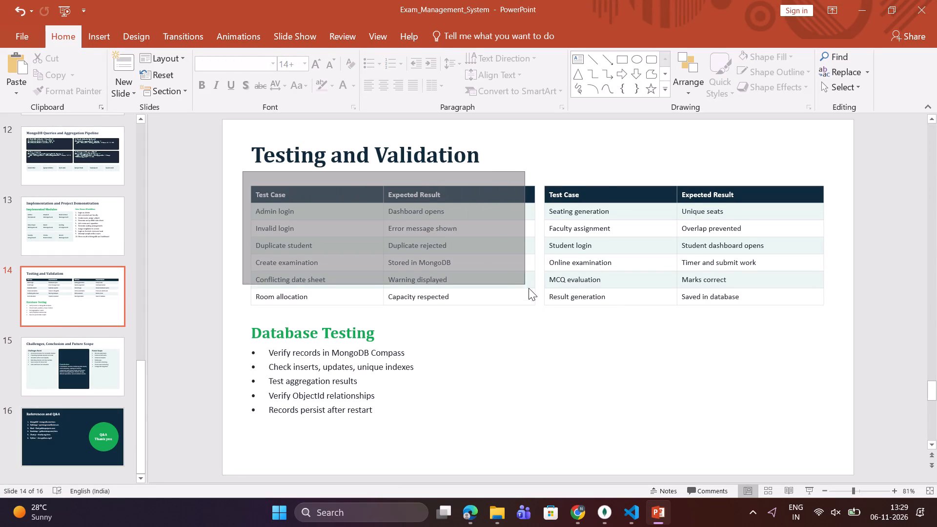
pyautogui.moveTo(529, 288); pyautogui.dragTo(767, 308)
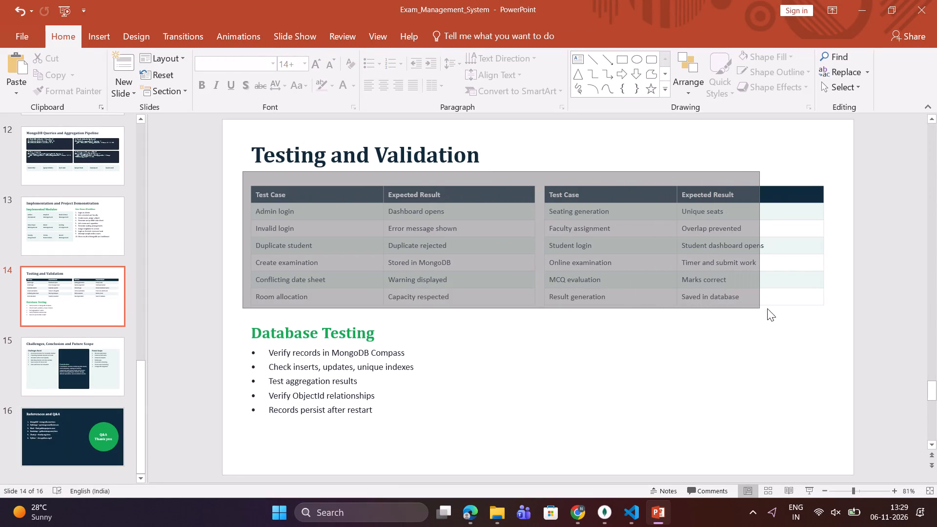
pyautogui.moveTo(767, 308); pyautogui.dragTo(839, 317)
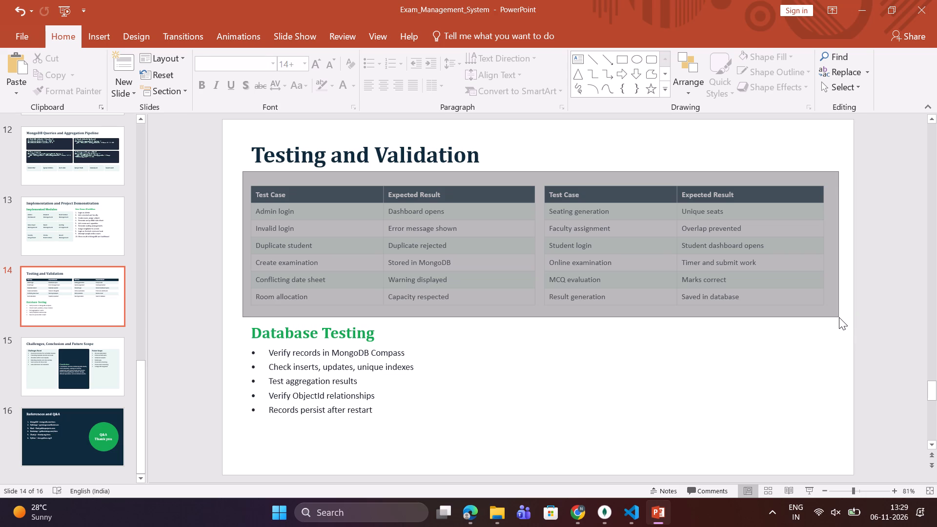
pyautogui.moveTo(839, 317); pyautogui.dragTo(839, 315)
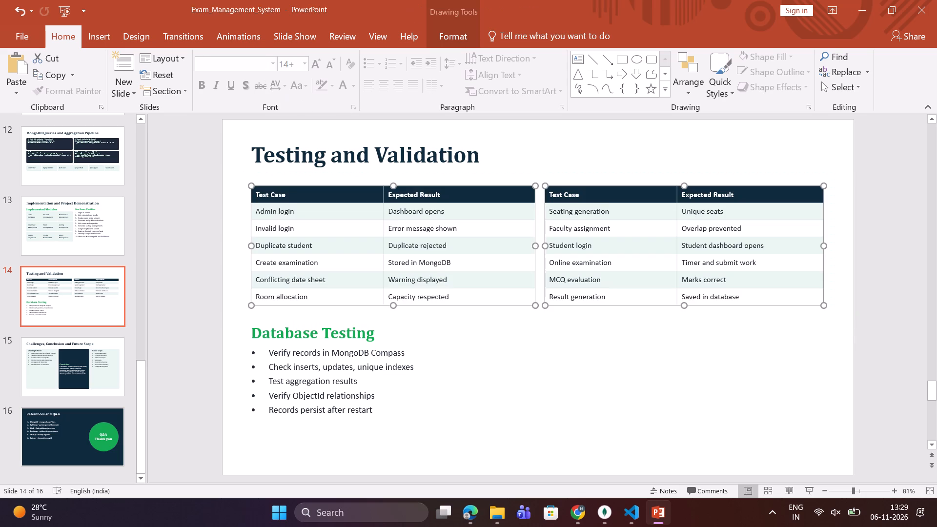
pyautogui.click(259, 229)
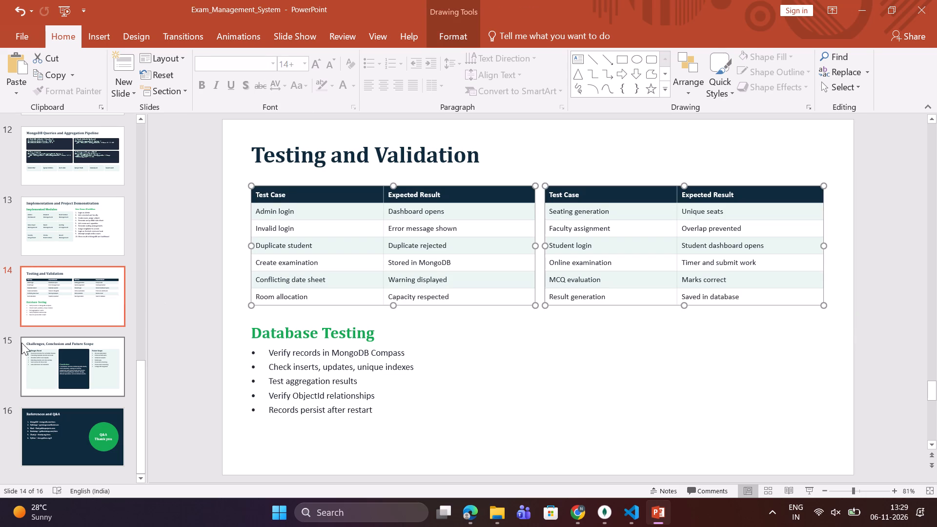
# On slide 5, Code Screenshots, move the __init__.py picture toward the slide's left edge and stretch the database.py picture leftward to nearly meet it.
pyautogui.scroll(6, 56, 362)
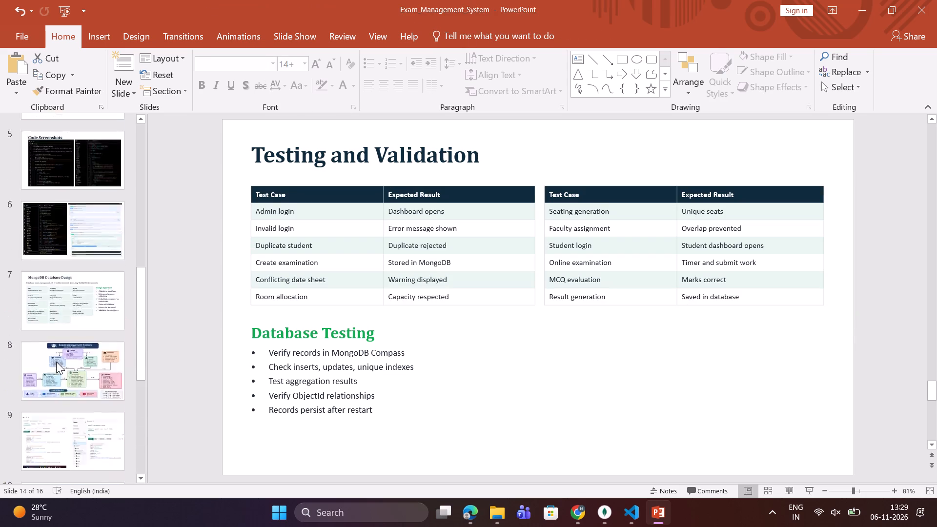
pyautogui.click(102, 299)
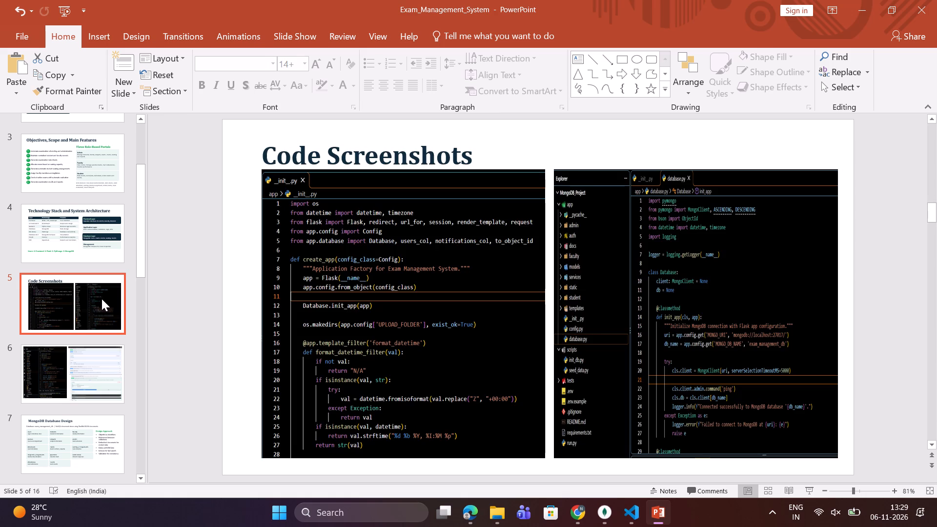
pyautogui.click(777, 400)
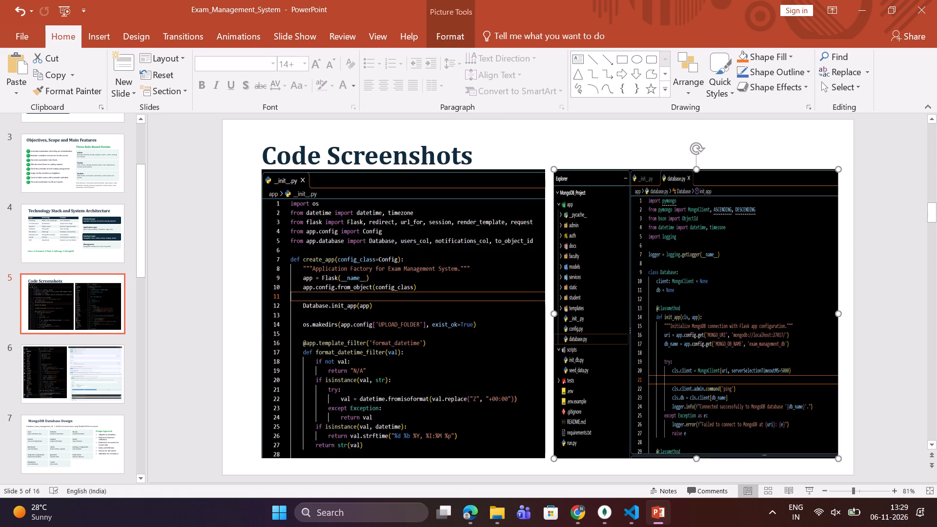
pyautogui.moveTo(298, 200); pyautogui.dragTo(265, 198)
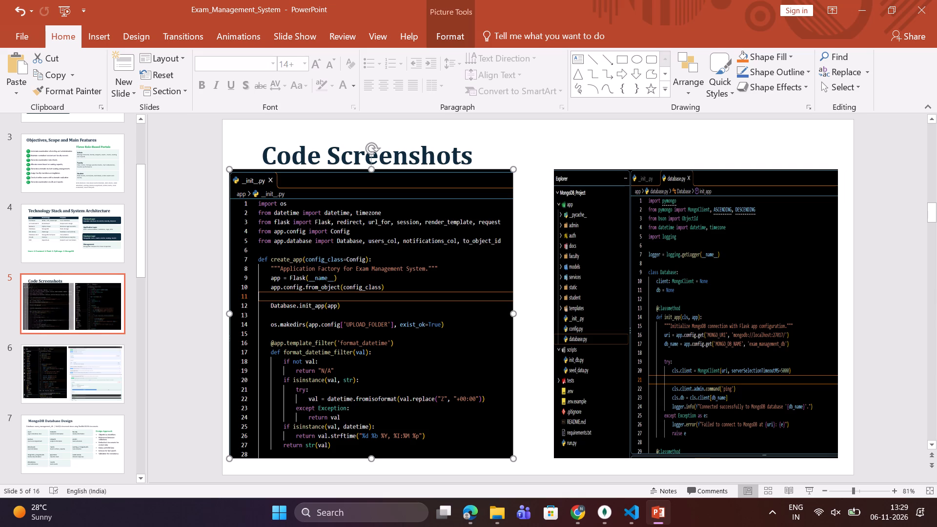
pyautogui.click(616, 296)
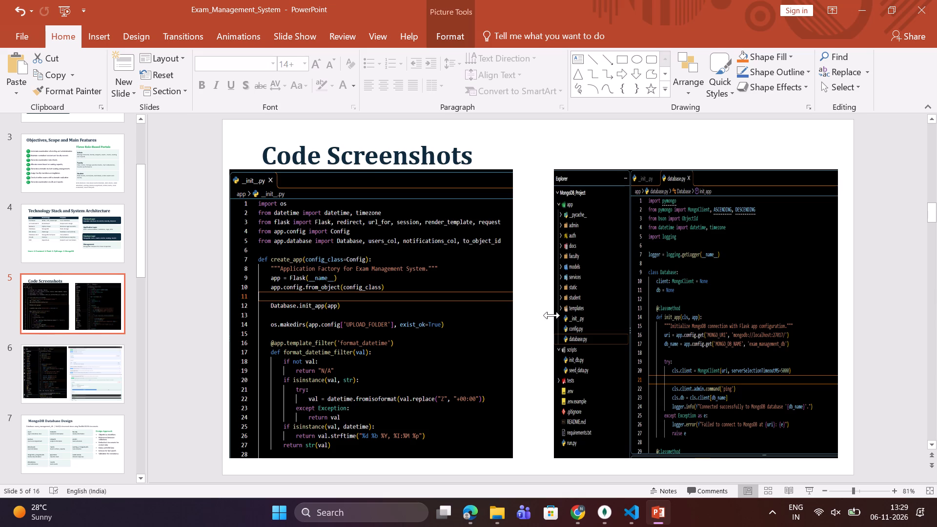
pyautogui.click(546, 314)
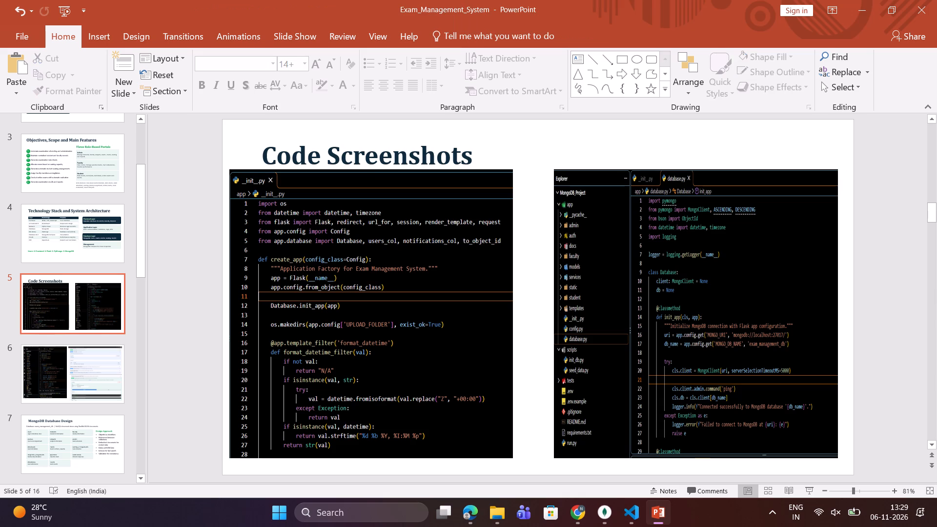
pyautogui.click(557, 309)
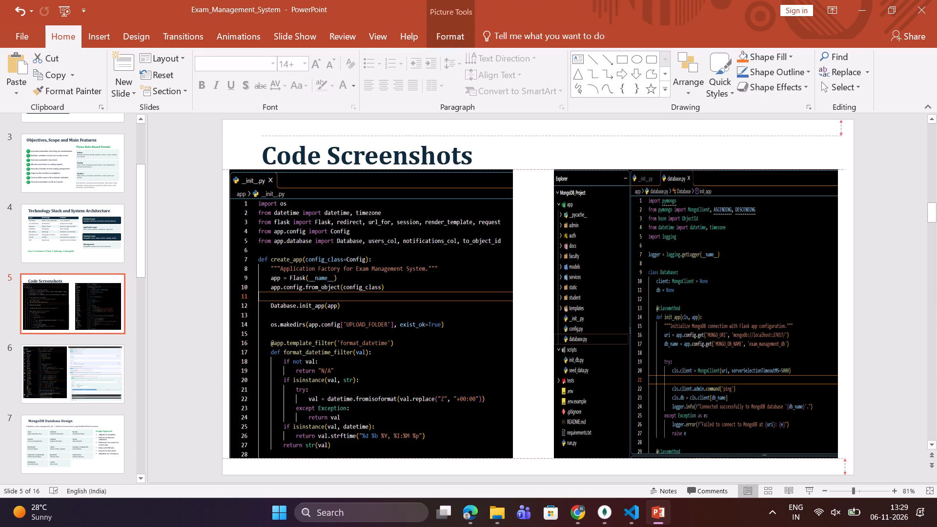
pyautogui.moveTo(555, 312); pyautogui.dragTo(526, 317)
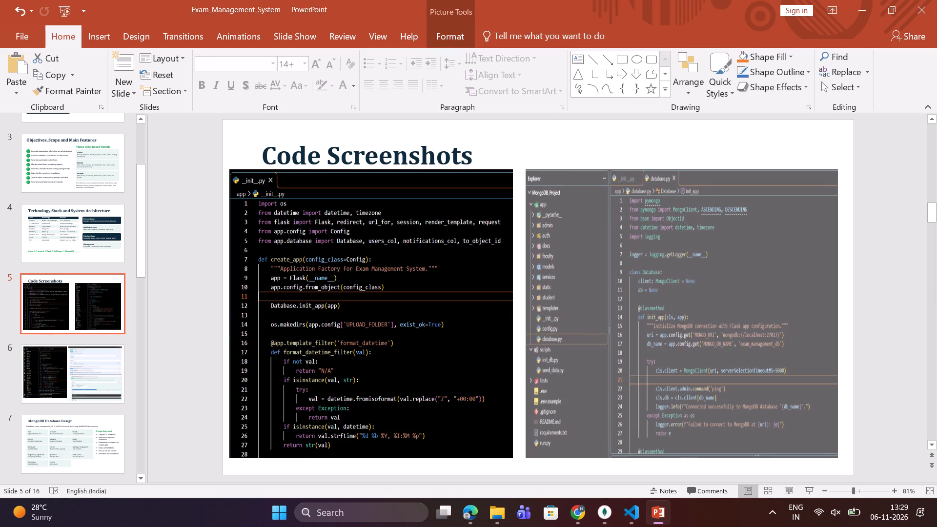
pyautogui.moveTo(526, 317); pyautogui.dragTo(522, 318)
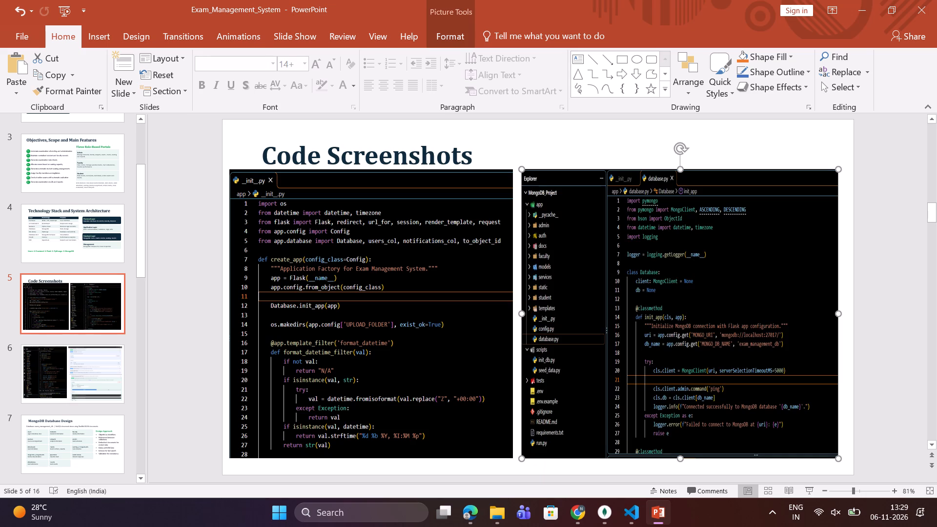
# On slide 6, widen the routes.py code screenshot on both sides, shorten it from the bottom and shift it slightly right near the slide's top.
pyautogui.click(120, 351)
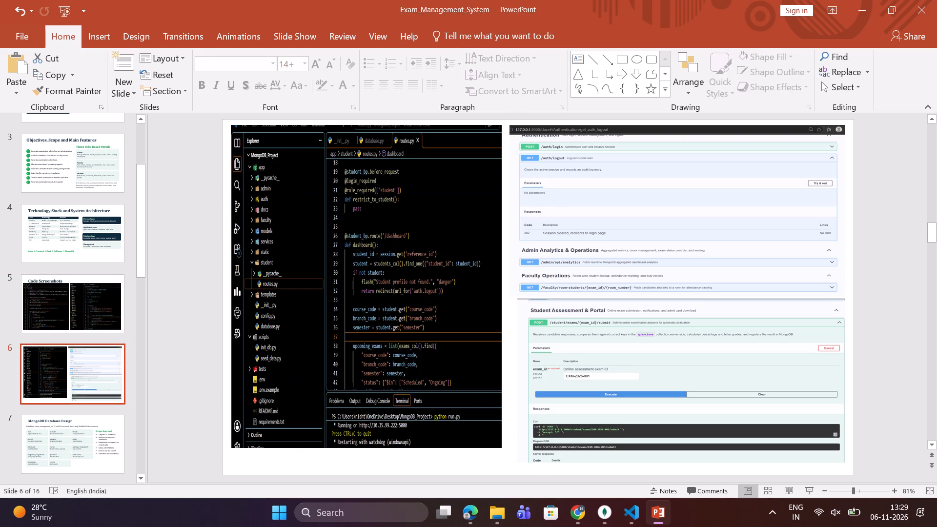
pyautogui.click(472, 280)
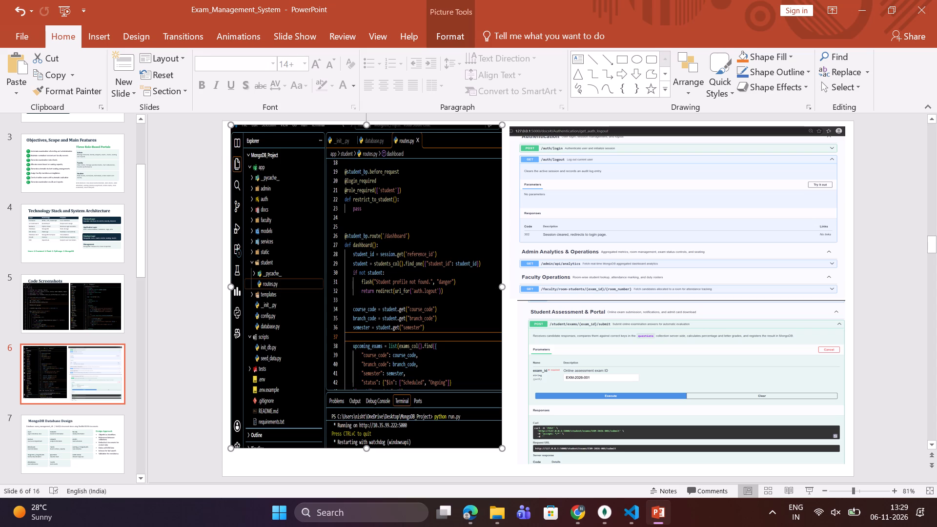
pyautogui.moveTo(502, 287); pyautogui.dragTo(516, 285)
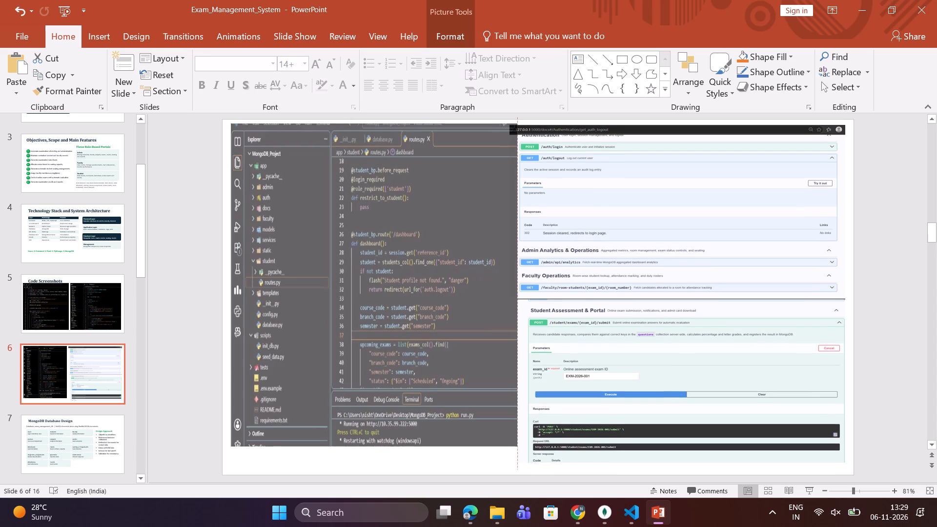
pyautogui.moveTo(516, 285); pyautogui.dragTo(518, 285)
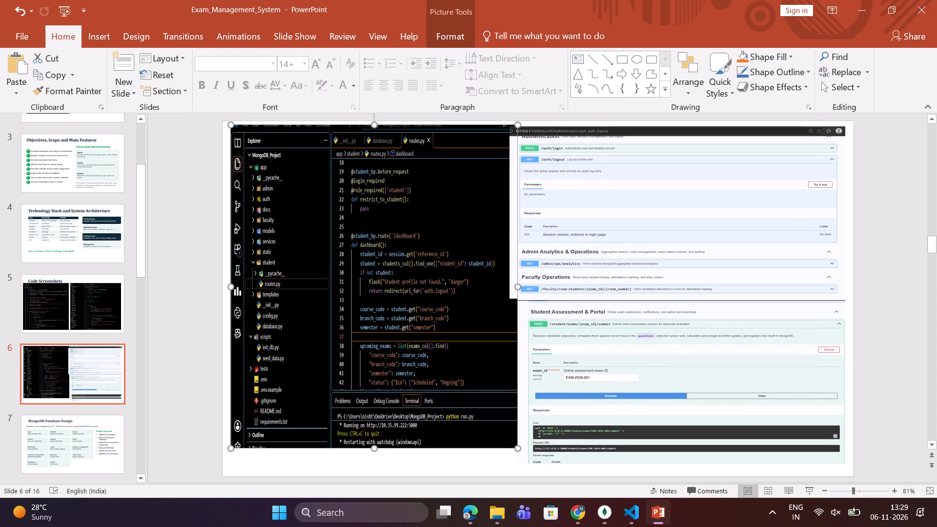
pyautogui.moveTo(230, 288); pyautogui.dragTo(222, 288)
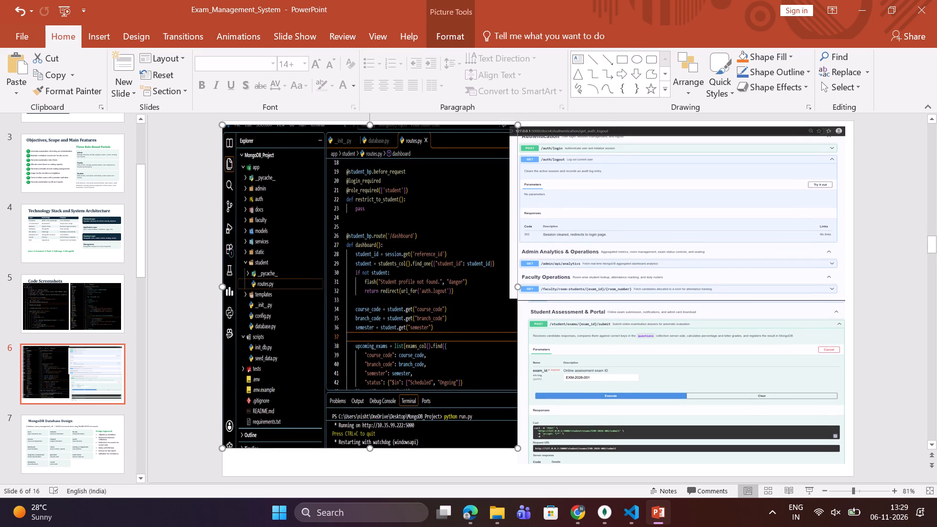
pyautogui.moveTo(369, 446); pyautogui.dragTo(376, 392)
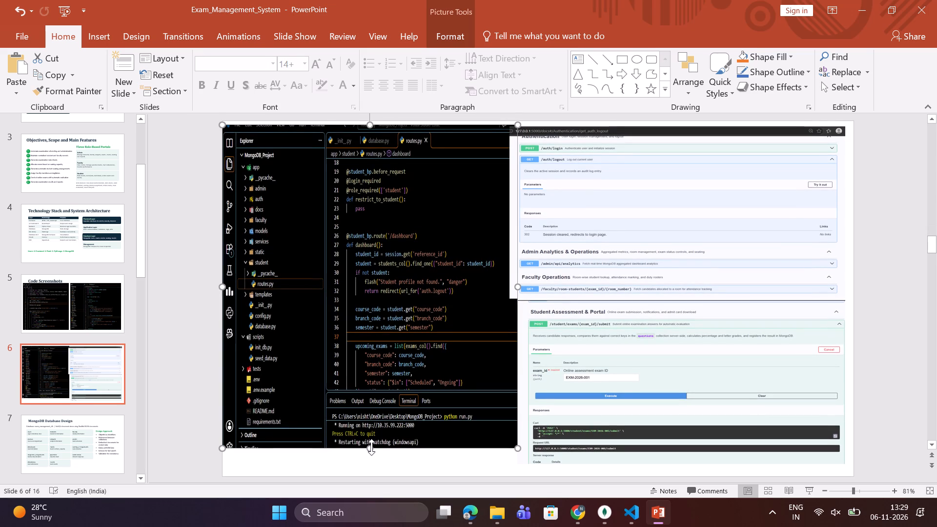
pyautogui.moveTo(371, 447); pyautogui.dragTo(371, 411)
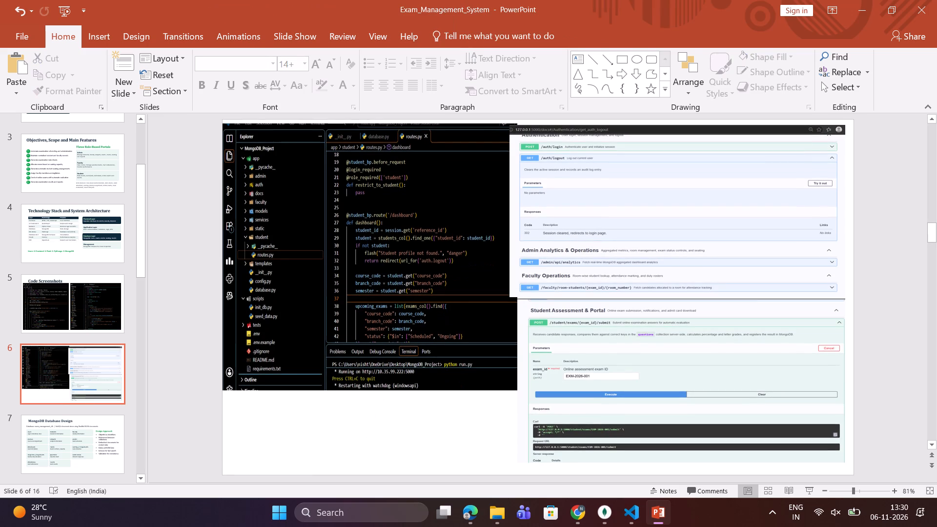
pyautogui.moveTo(367, 149); pyautogui.dragTo(370, 182)
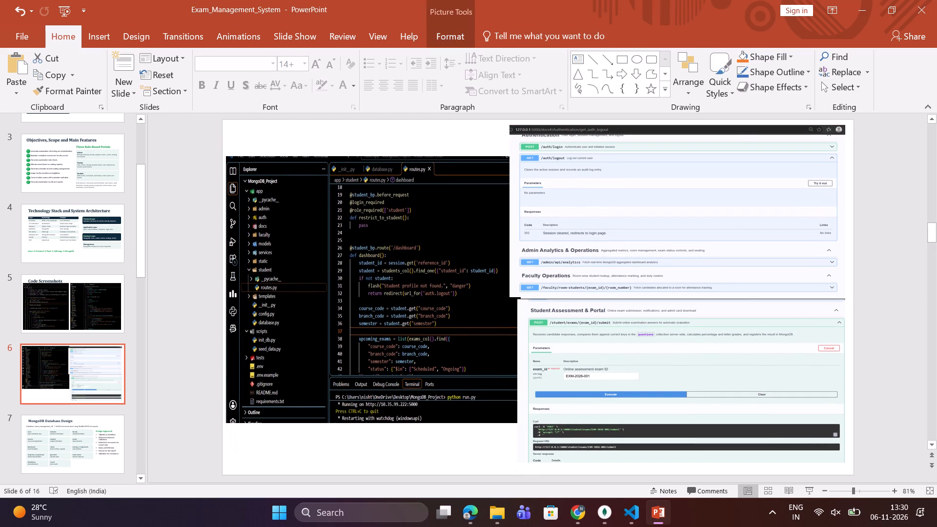
pyautogui.moveTo(370, 182); pyautogui.dragTo(377, 147)
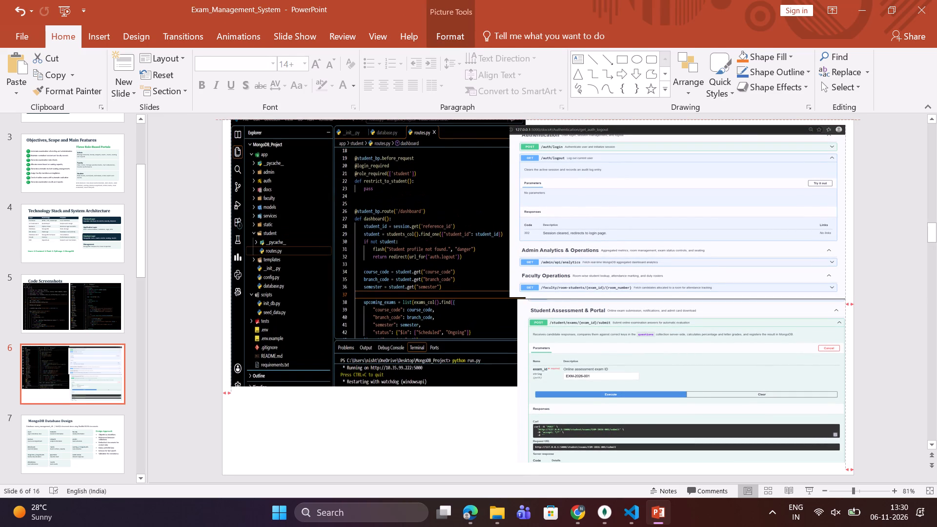
pyautogui.moveTo(377, 147); pyautogui.dragTo(376, 150)
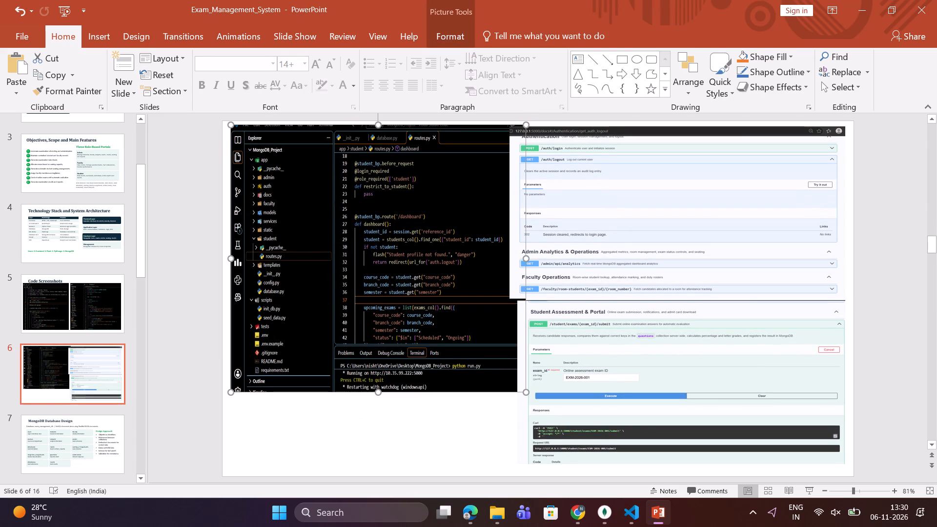
# Narrow the two stacked API documentation screenshots from their left edges so they clear the routes.py screenshot.
pyautogui.click(559, 192)
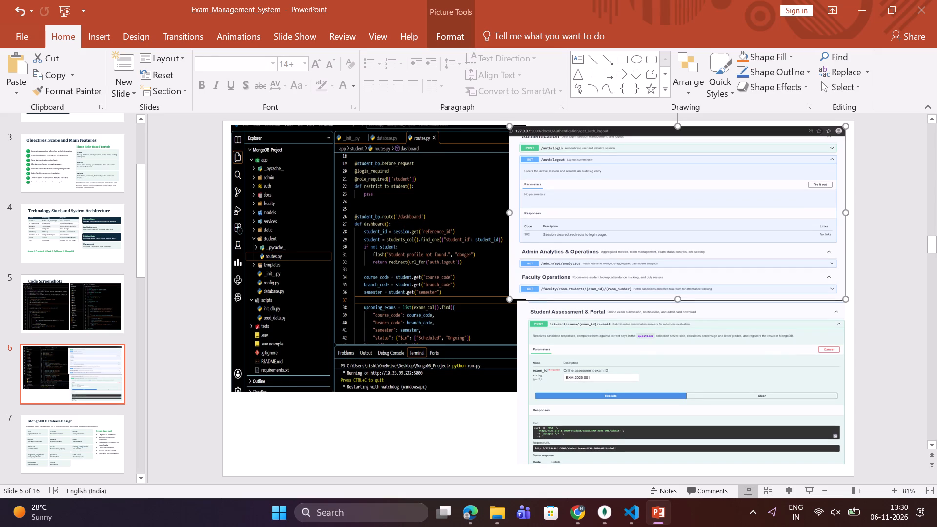
pyautogui.moveTo(509, 212); pyautogui.dragTo(521, 211)
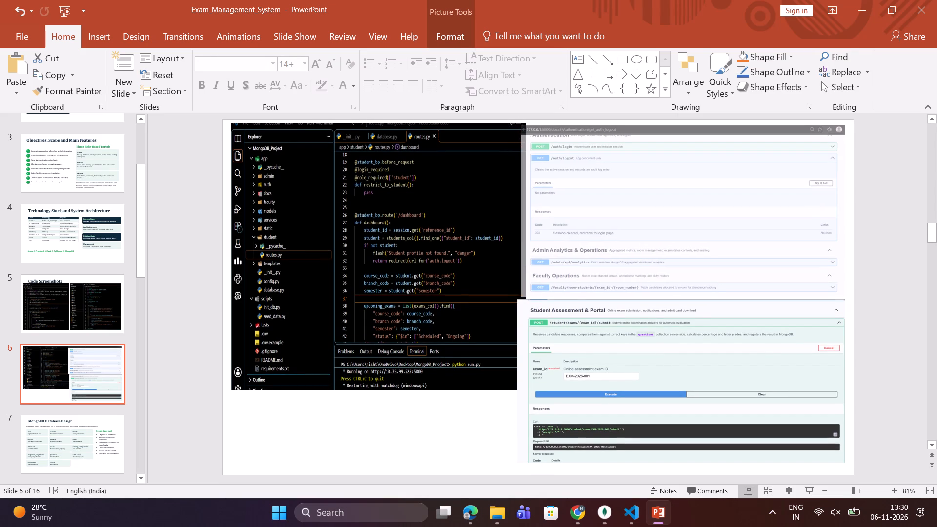
pyautogui.moveTo(521, 211); pyautogui.dragTo(526, 211)
pyautogui.click(524, 325)
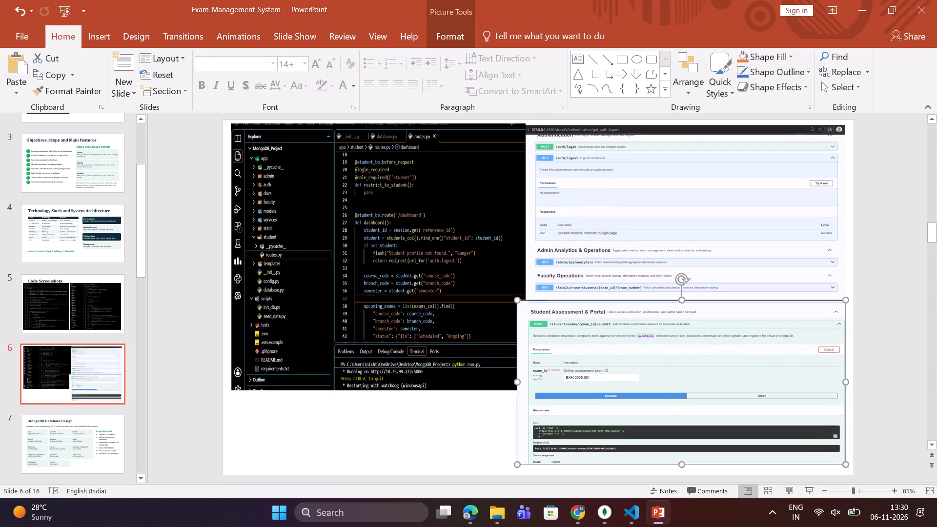
pyautogui.moveTo(519, 380); pyautogui.dragTo(530, 373)
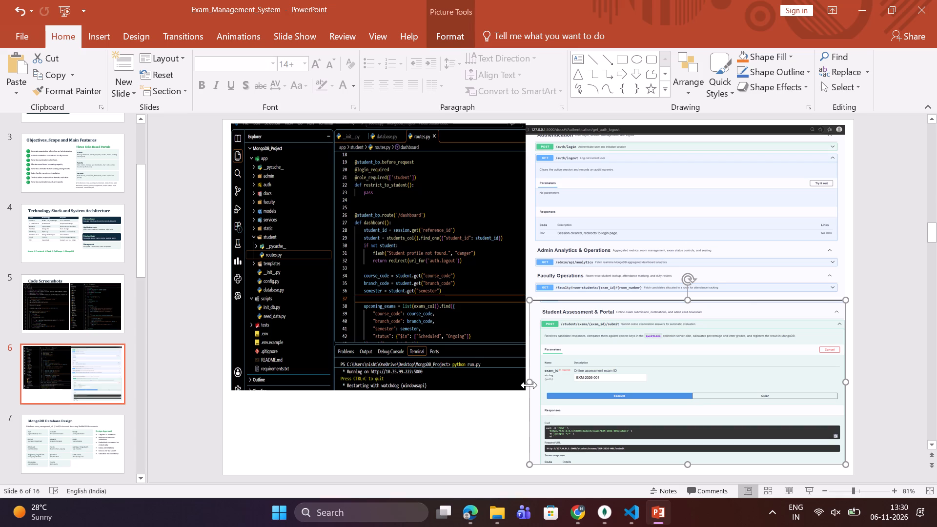
pyautogui.click(531, 383)
# Move the routes.py screenshot against the slide's left edge and down to about the slide's mid-height.
pyautogui.moveTo(266, 138); pyautogui.dragTo(257, 137)
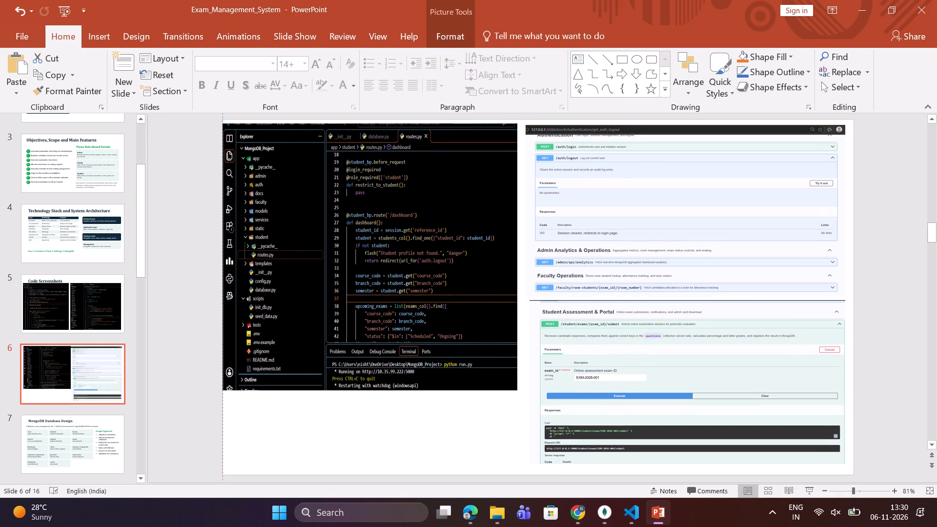
pyautogui.moveTo(257, 137); pyautogui.dragTo(257, 160)
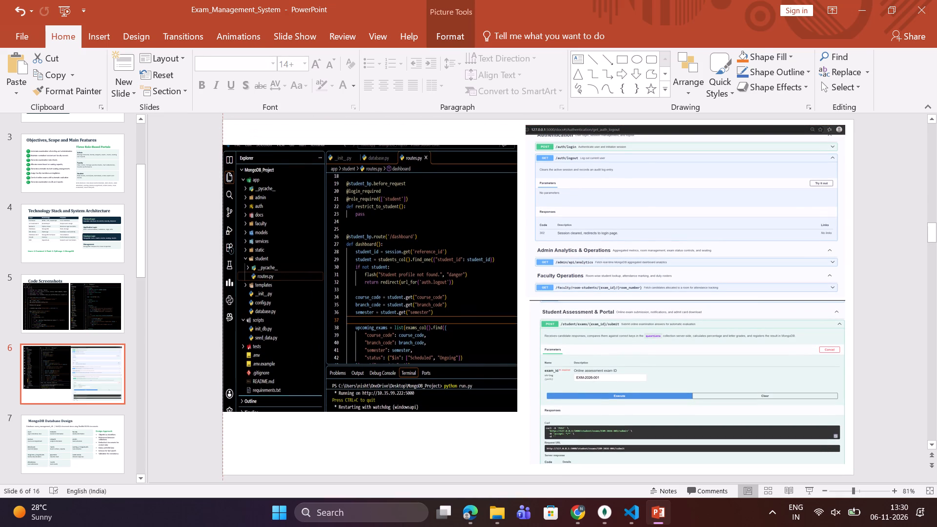
pyautogui.moveTo(257, 160); pyautogui.dragTo(257, 170)
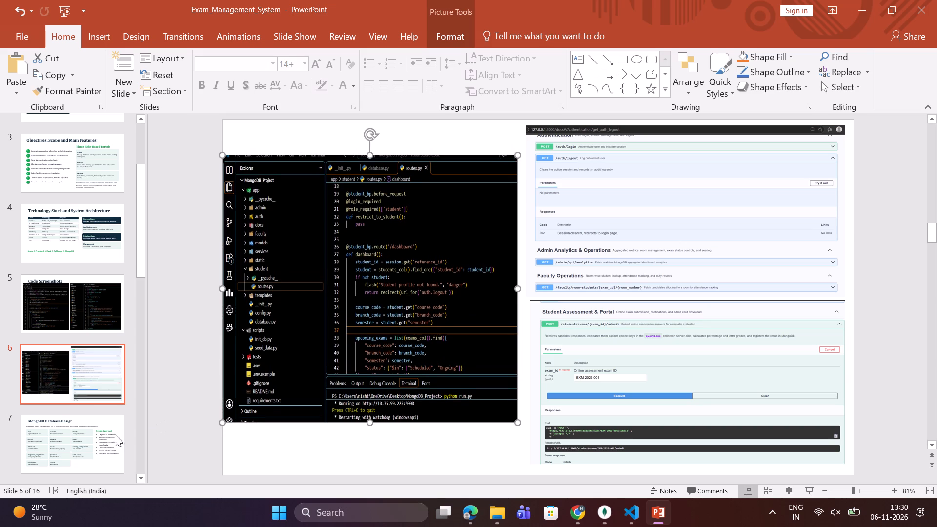
# Review slides 7 to 10 and slide 13, Implementation and Project Demonstration, checking their content and layout.
pyautogui.click(98, 437)
pyautogui.scroll(-2, 98, 437)
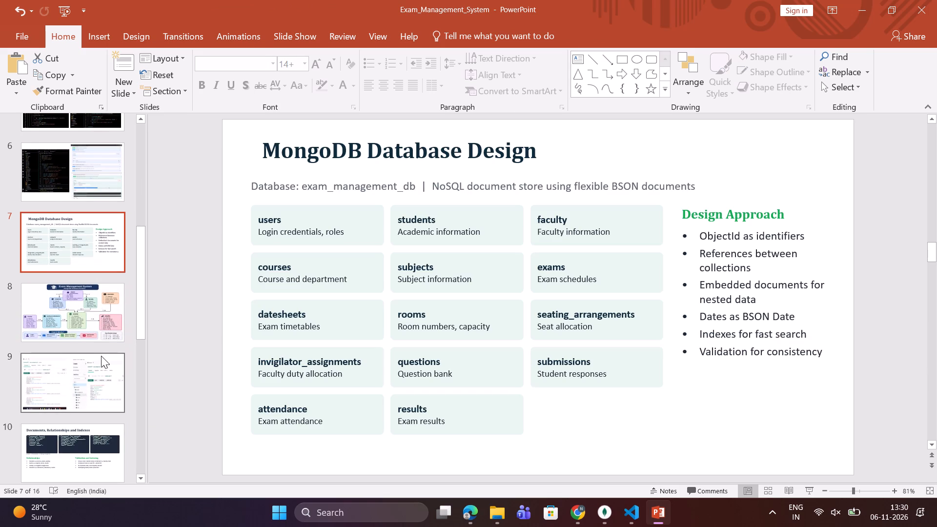
pyautogui.click(102, 309)
pyautogui.click(106, 363)
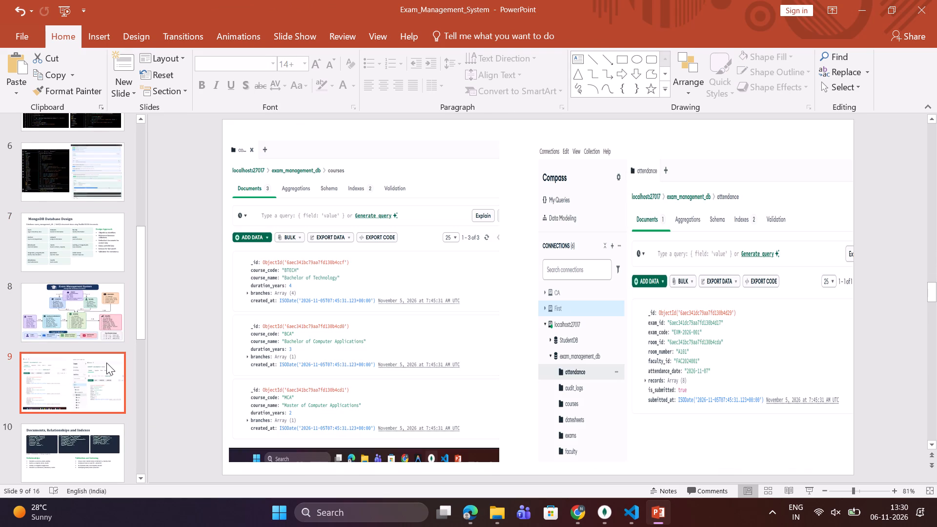
pyautogui.scroll(-1, 89, 415)
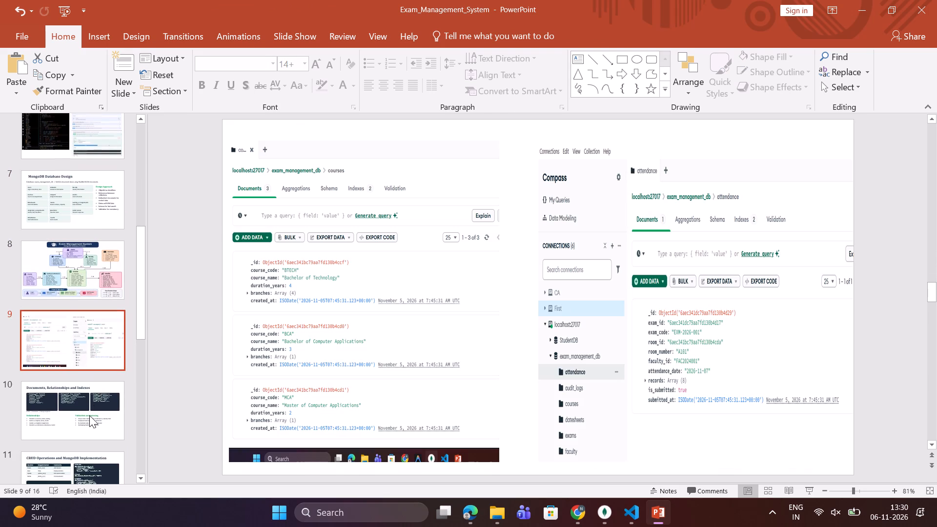
pyautogui.scroll(-1, 89, 415)
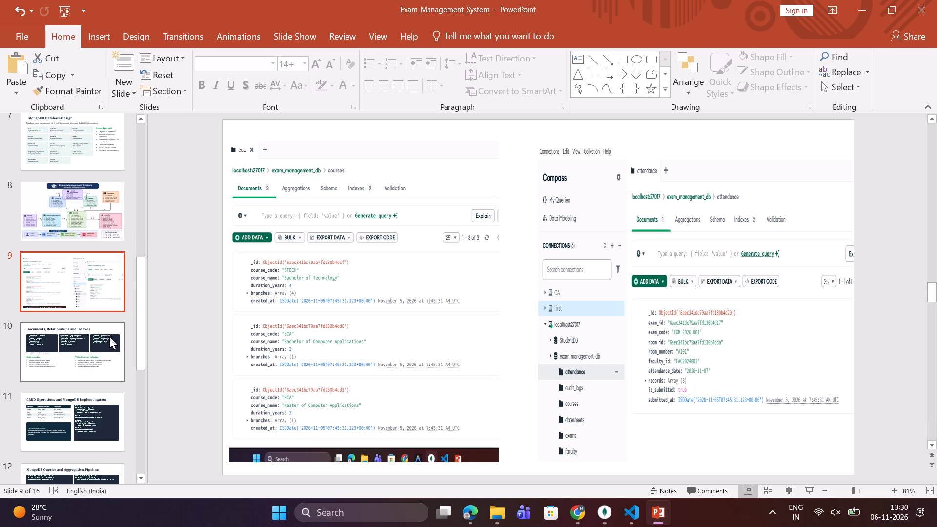
pyautogui.click(109, 337)
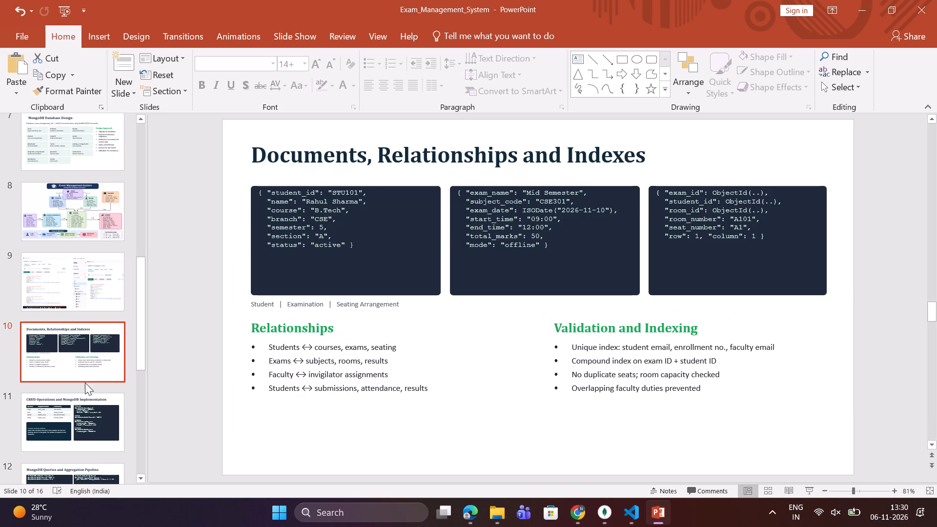
pyautogui.scroll(-2, 84, 397)
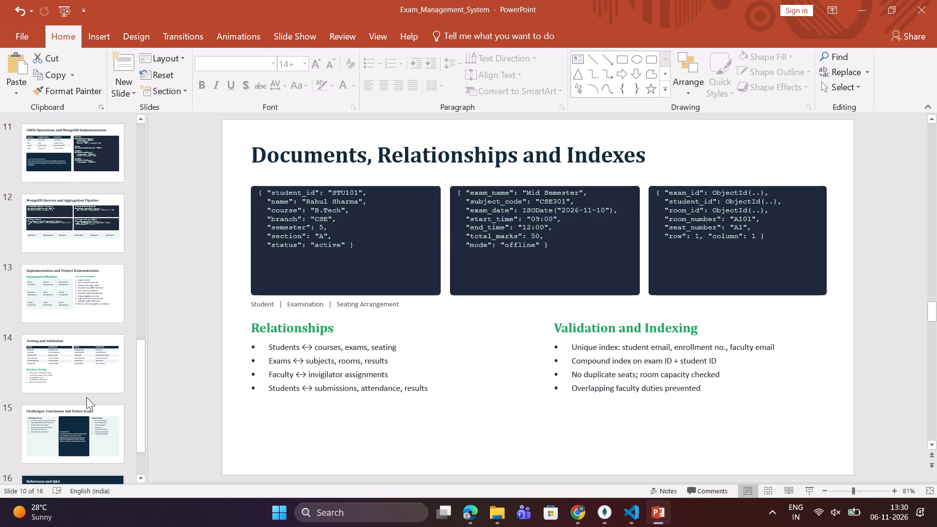
pyautogui.click(73, 298)
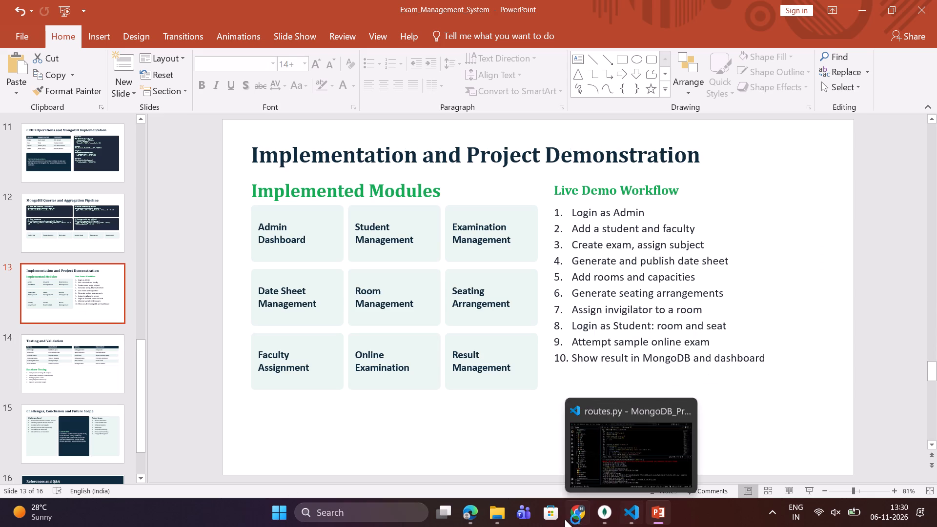
# In Microsoft Edge, close the TypeError, Admin Dashboard, Google Antigravity Auth Success and 24Online Client tabs, keeping only API Documentation open.
pyautogui.click(477, 512)
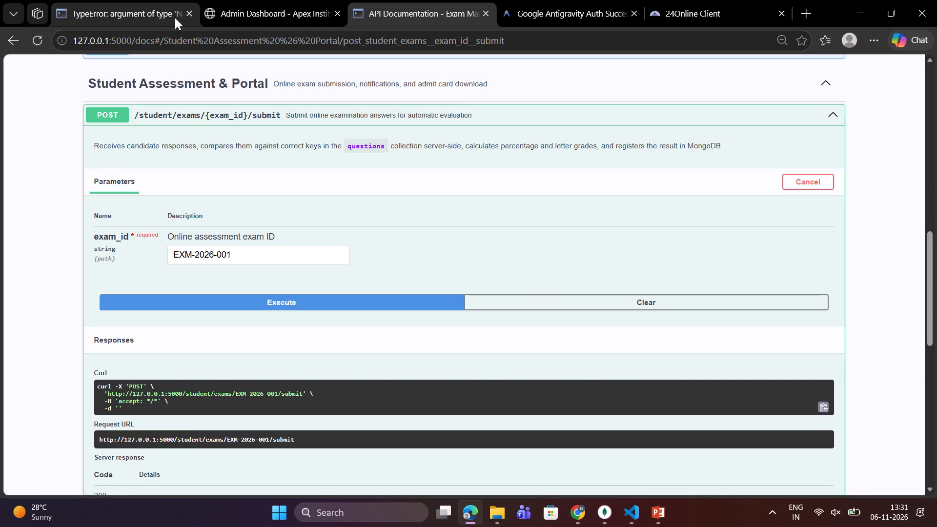
pyautogui.click(187, 15)
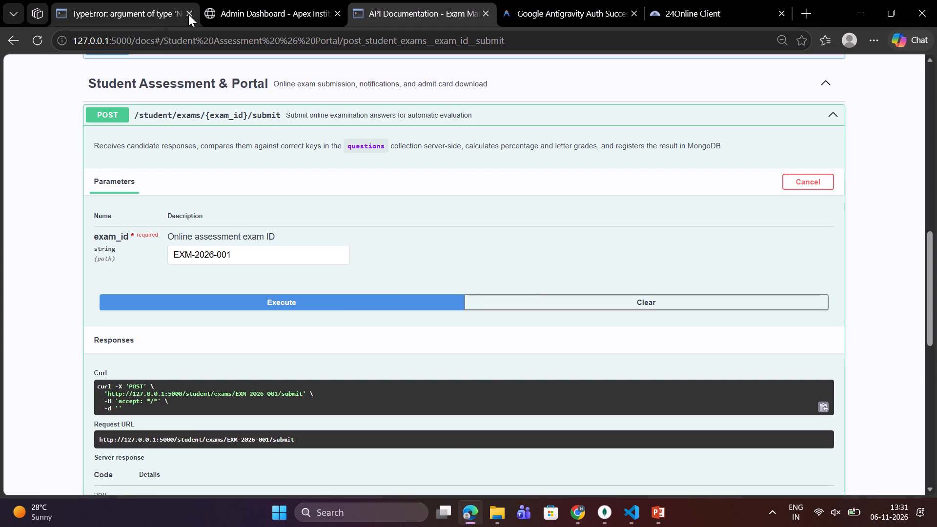
pyautogui.click(190, 12)
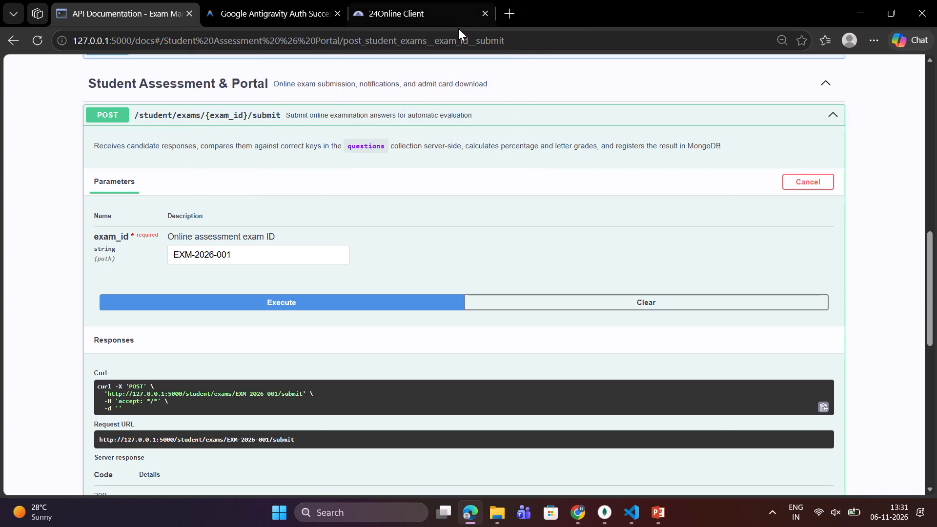
pyautogui.click(340, 13)
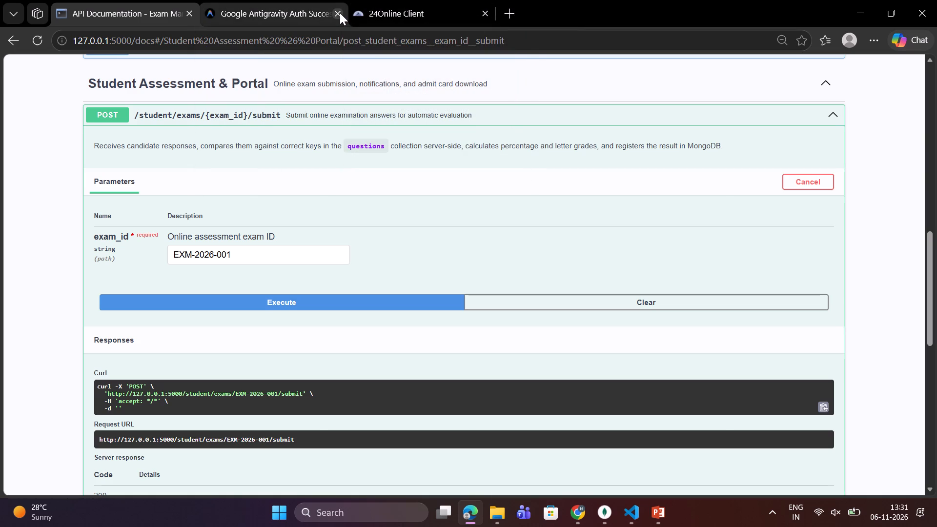
pyautogui.click(340, 13)
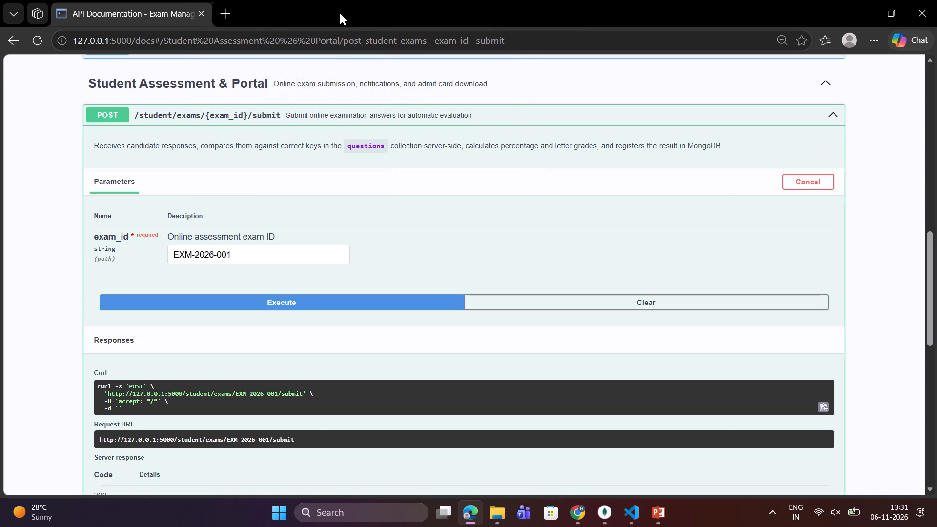
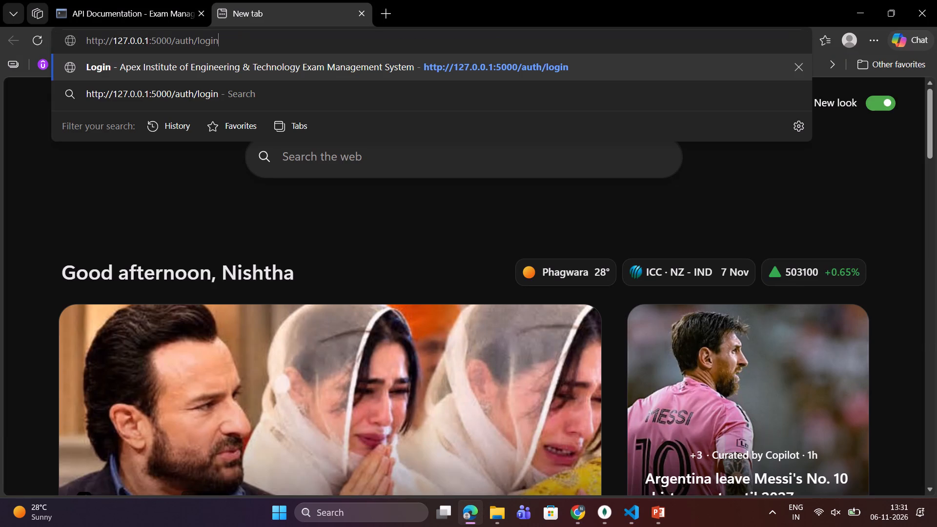
pyautogui.press('Return')
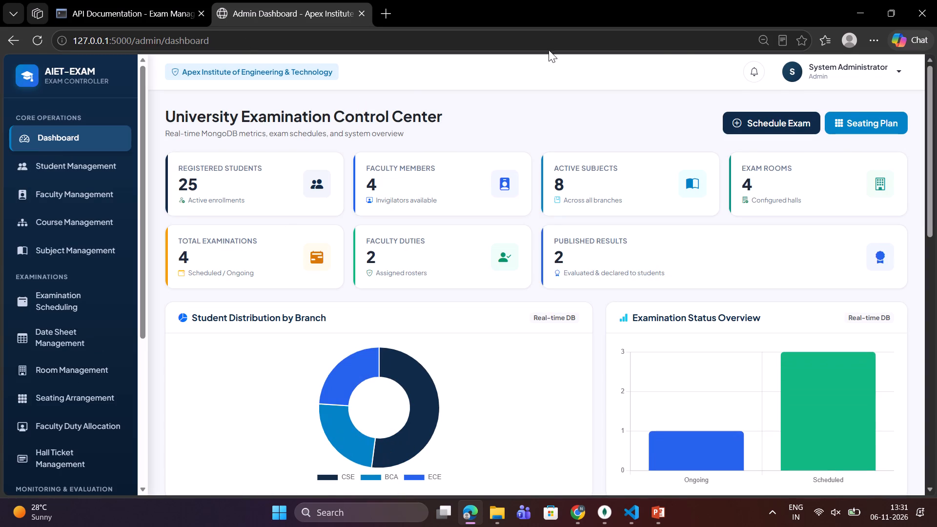
# Open the account options of the signed-in System Administrator on the admin dashboard.
pyautogui.click(842, 81)
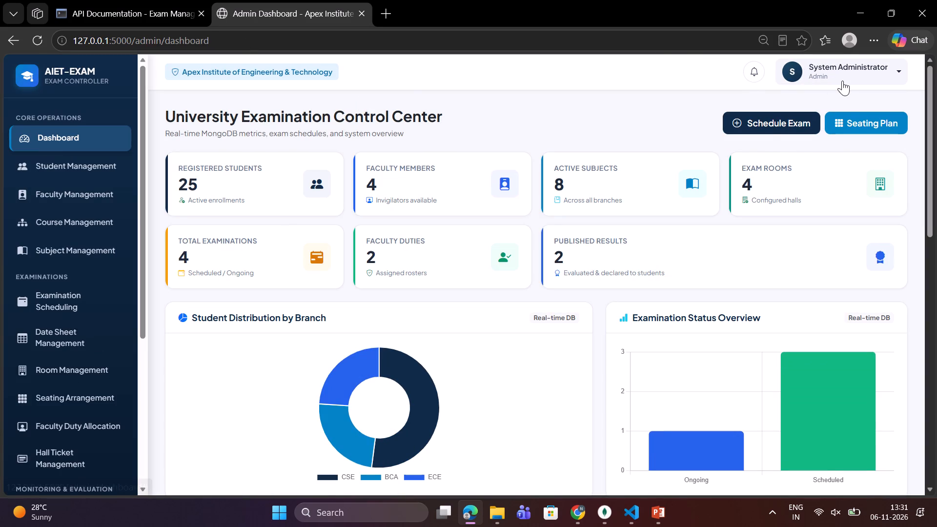
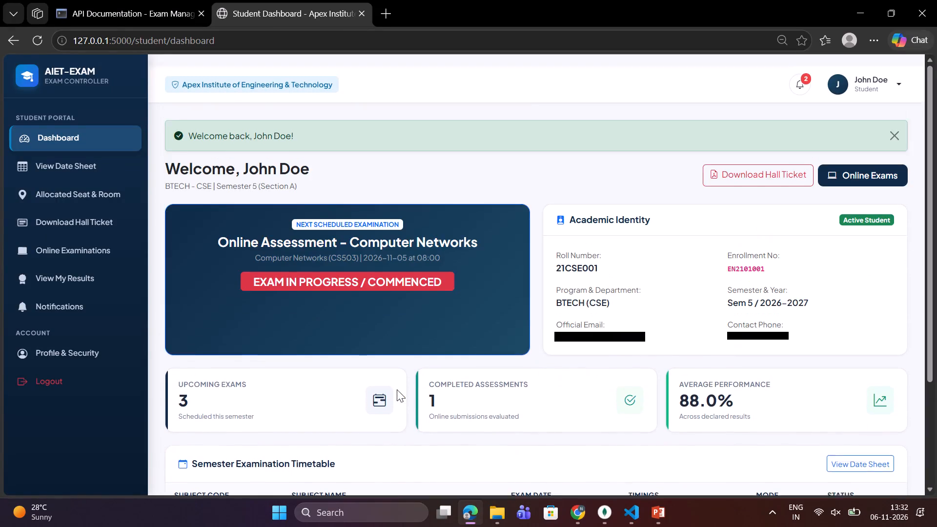
# Review the student dashboard, from the academic identity and performance summary through the Semester Examination Timetable.
pyautogui.scroll(1, 397, 389)
pyautogui.scroll(-1, 397, 389)
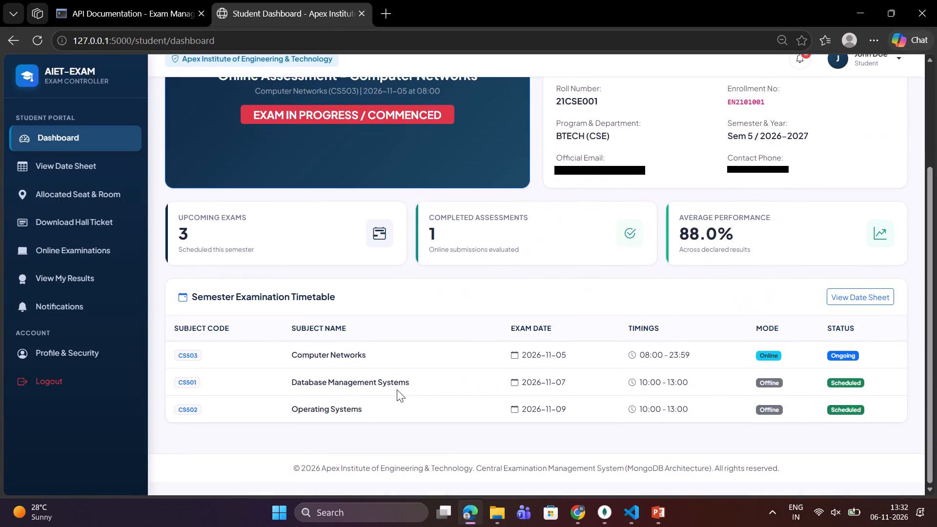
pyautogui.scroll(-2, 397, 389)
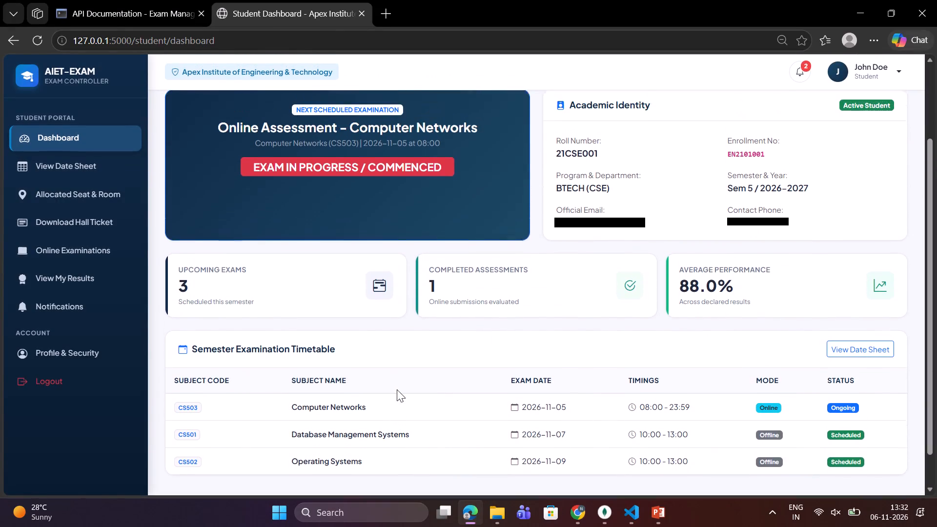
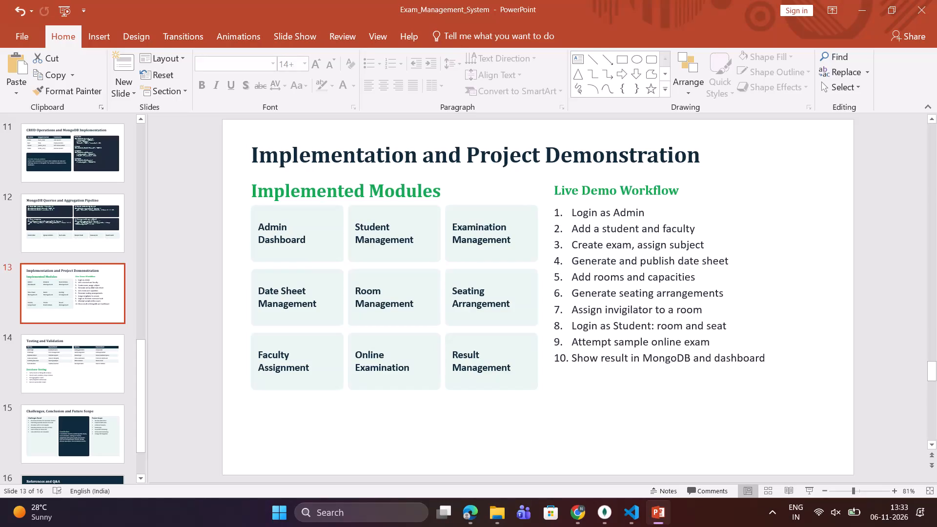
# Return to the opening title slide of the Exam_Management_System presentation.
pyautogui.click(113, 202)
pyautogui.scroll(20, 114, 203)
pyautogui.scroll(20, 114, 203)
pyautogui.scroll(17, 114, 203)
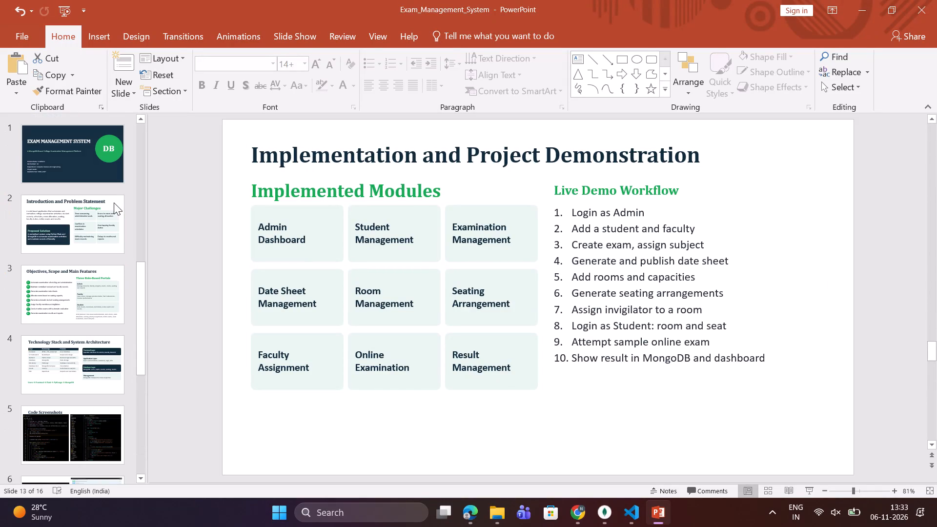
pyautogui.scroll(-5, 114, 203)
pyautogui.scroll(3, 114, 203)
pyautogui.click(80, 160)
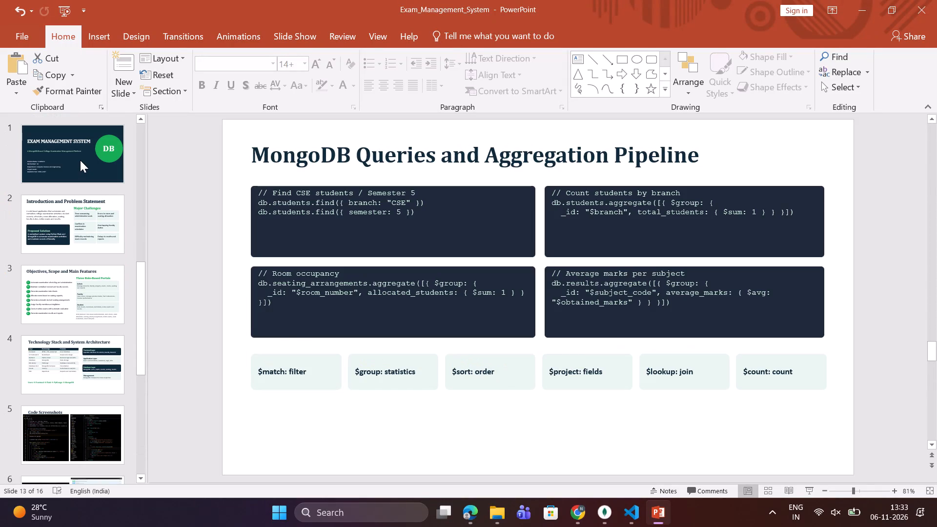
pyautogui.click(80, 160)
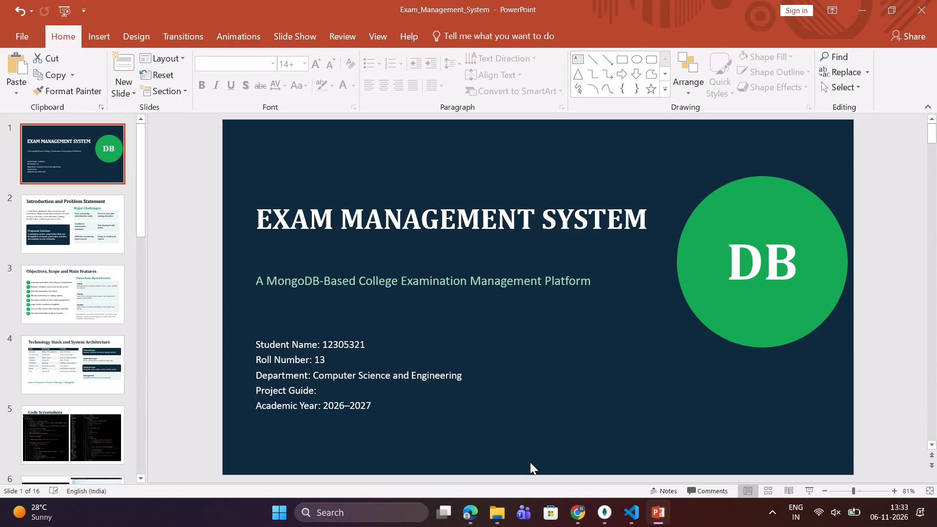
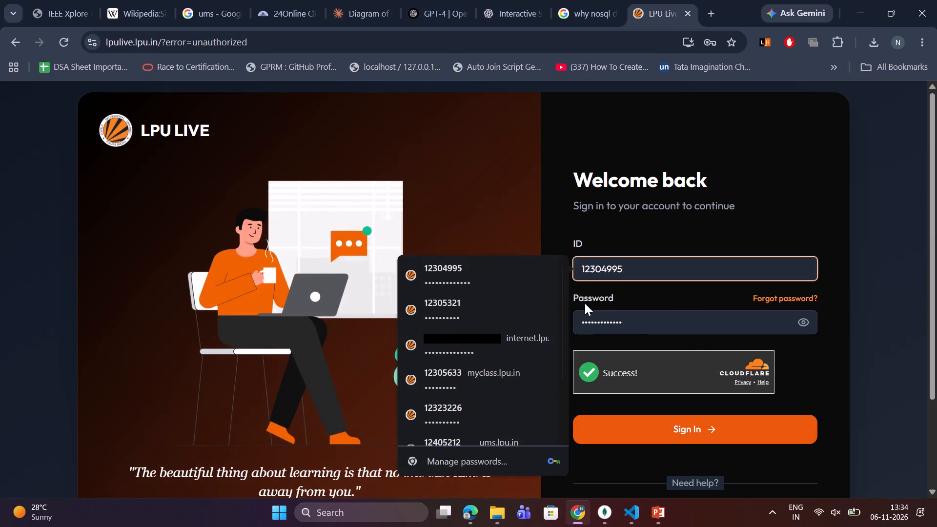
# Sign in to LPU Live with the second saved student account.
pyautogui.click(494, 299)
pyautogui.scroll(-1, 494, 299)
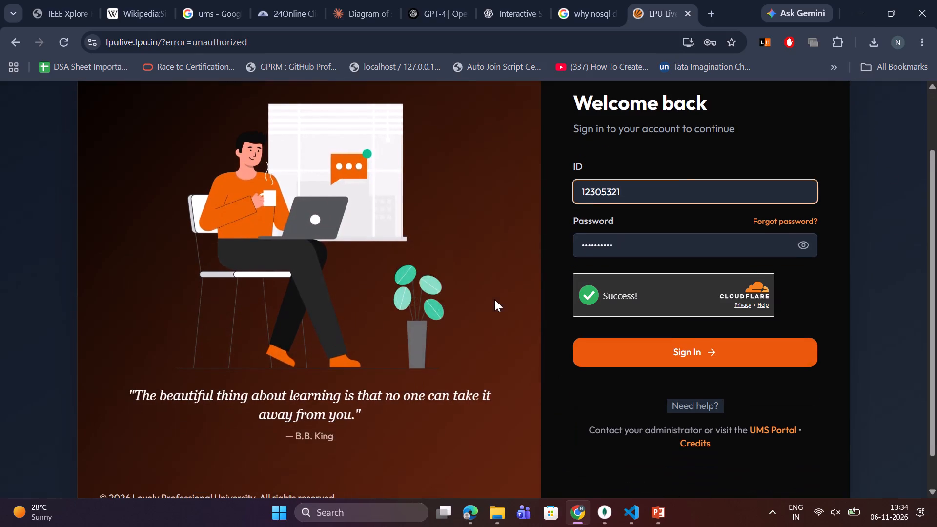
pyautogui.click(604, 337)
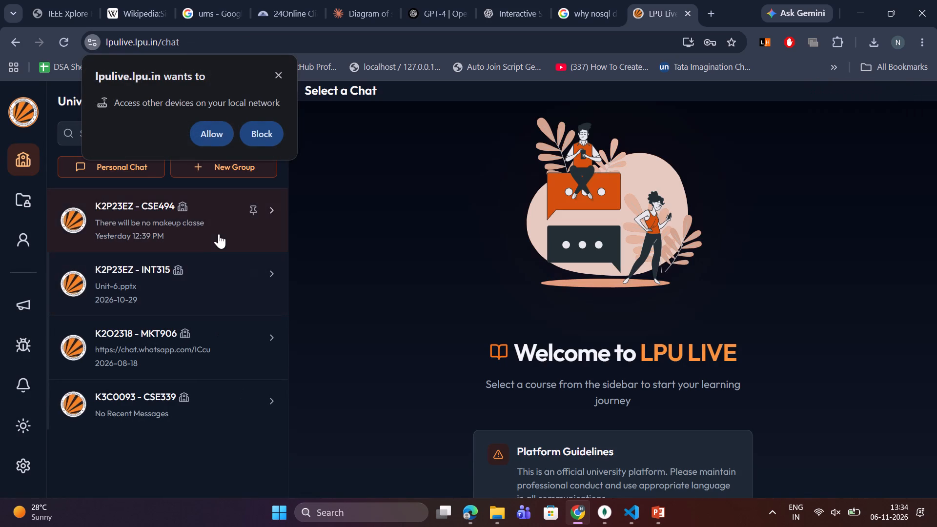
# Download report format 1.docx from the K2P23EZ - CSE494 course chat.
pyautogui.click(220, 233)
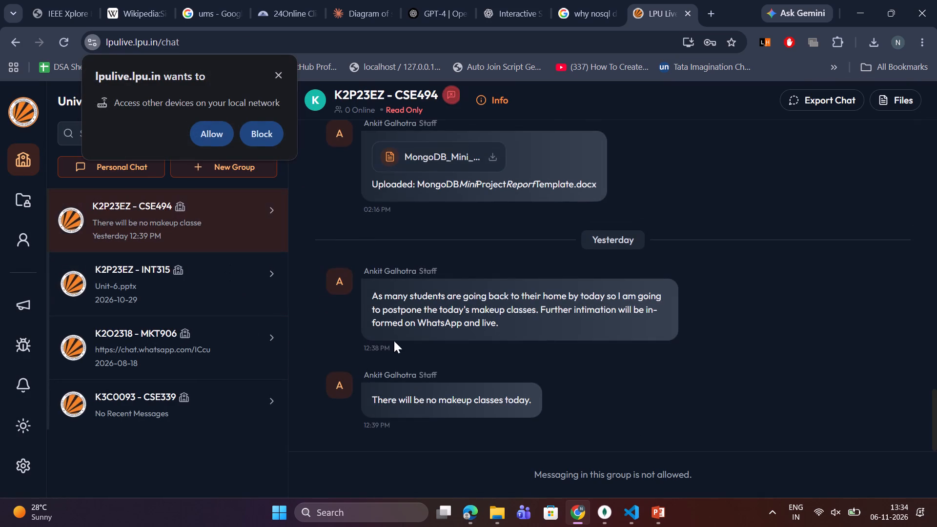
pyautogui.scroll(2, 406, 293)
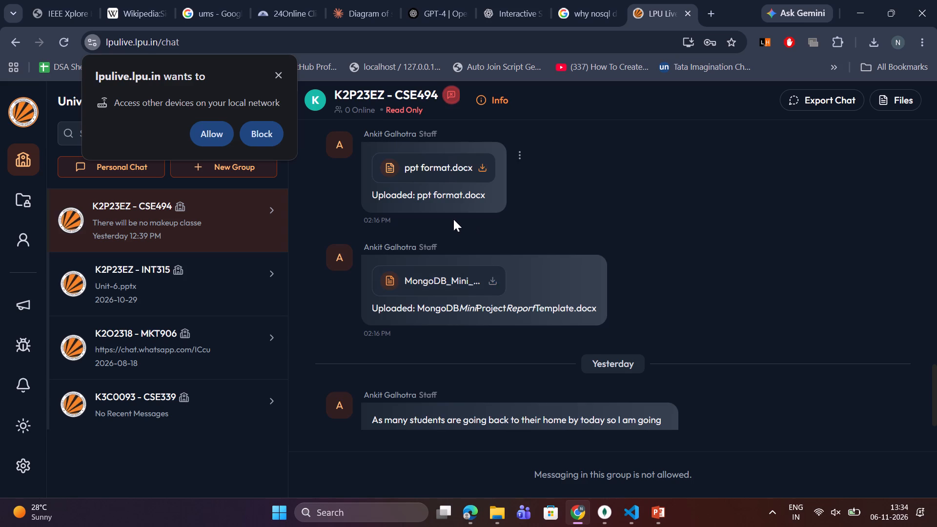
pyautogui.scroll(2, 453, 219)
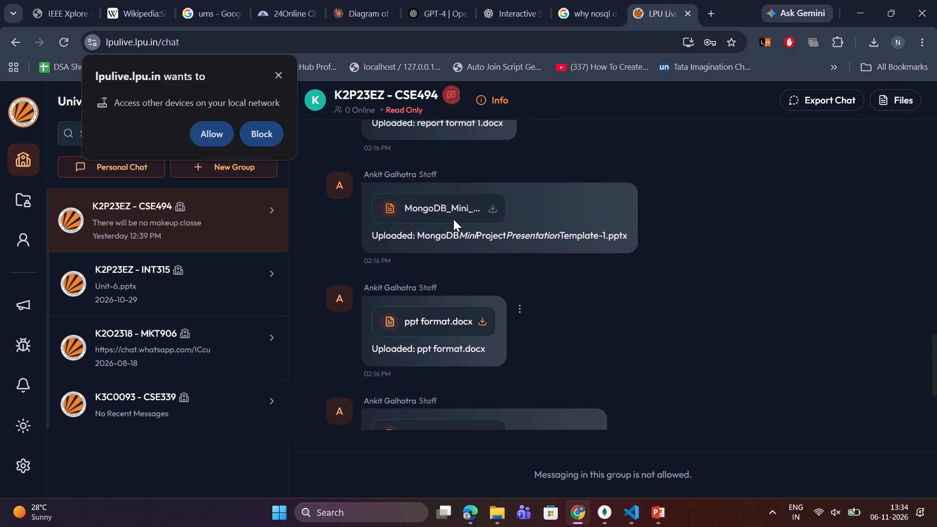
pyautogui.scroll(1, 453, 219)
pyautogui.scroll(1, 502, 246)
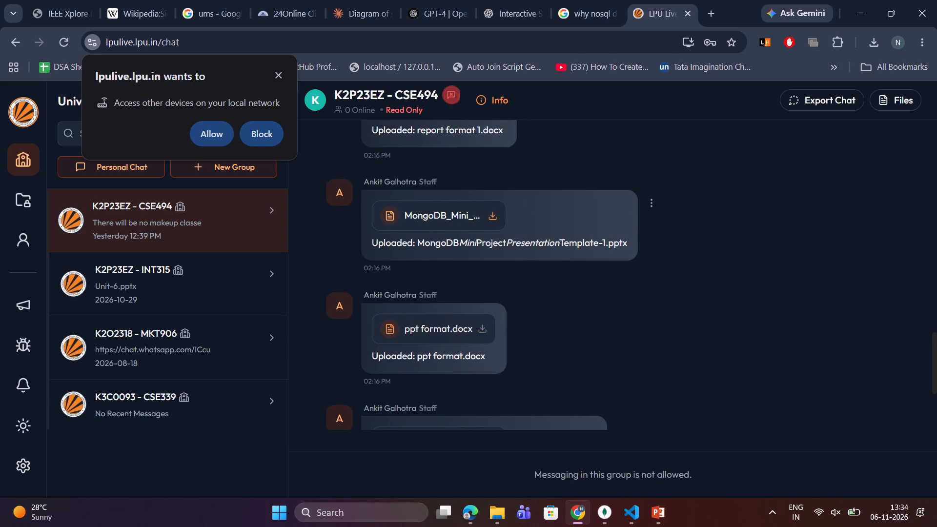
pyautogui.scroll(1, 502, 246)
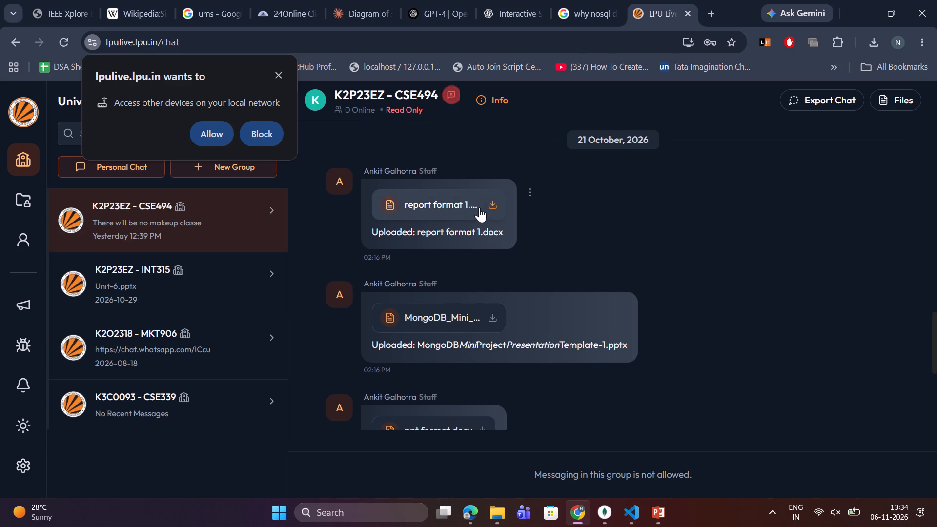
pyautogui.click(490, 207)
# Download the MongoDB Mini Project Presentation Template-1.pptx file from the same course chat.
pyautogui.scroll(-1, 592, 326)
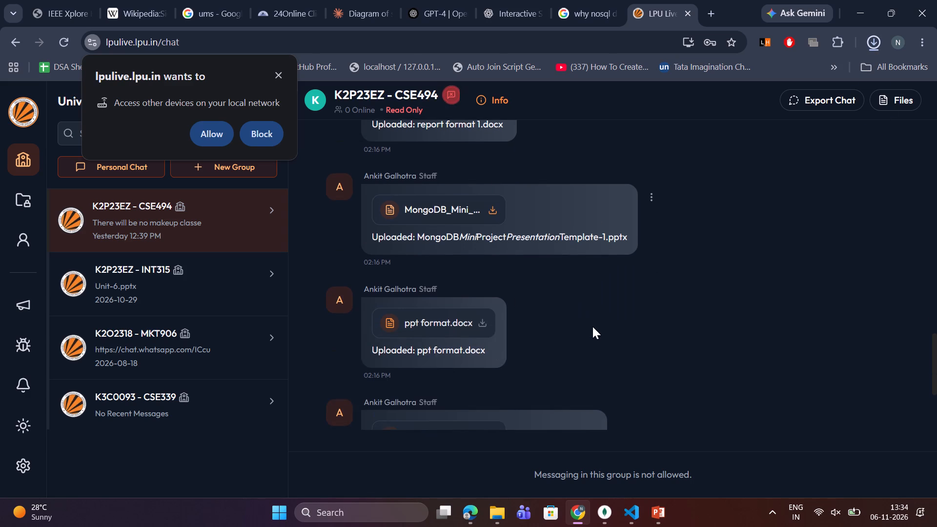
pyautogui.scroll(-1, 592, 326)
pyautogui.click(489, 211)
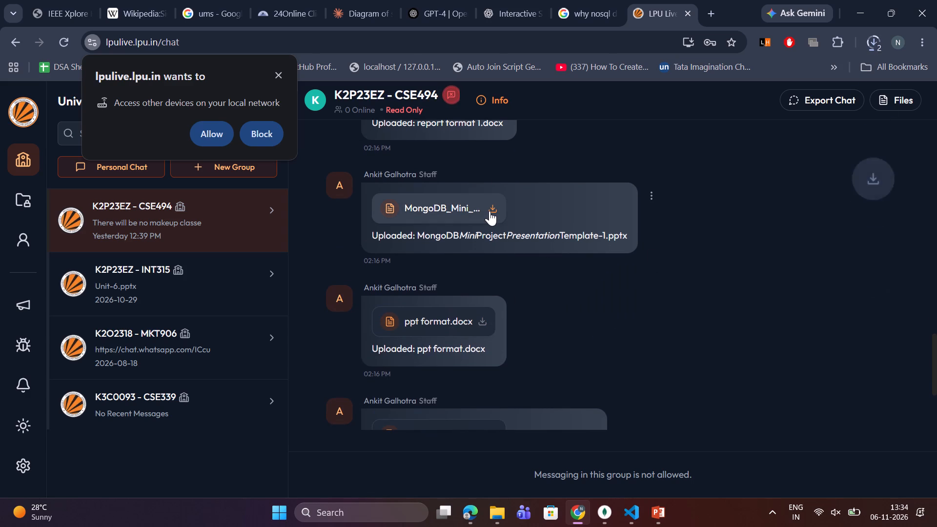
# Open the downloaded MongoDB Mini Project presentation template, examine its slides for the required sections, and close it.
pyautogui.click(867, 37)
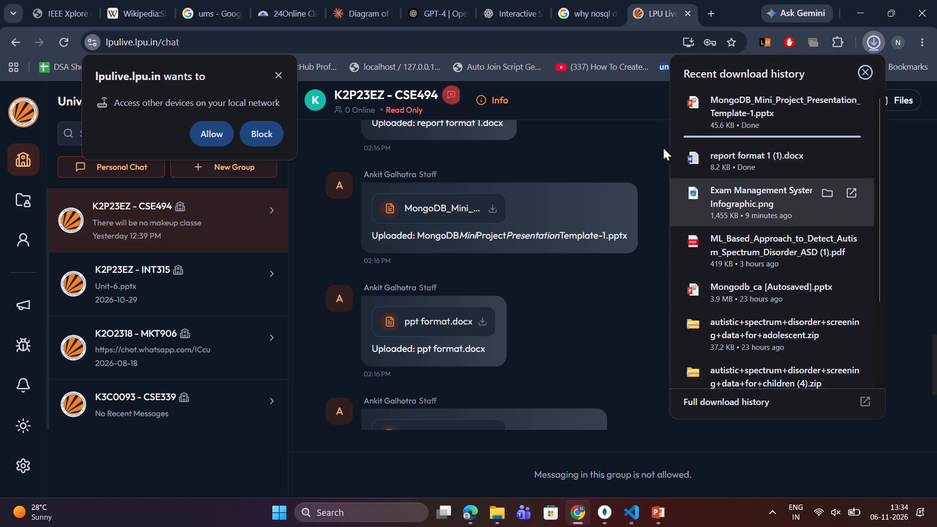
pyautogui.doubleClick(747, 115)
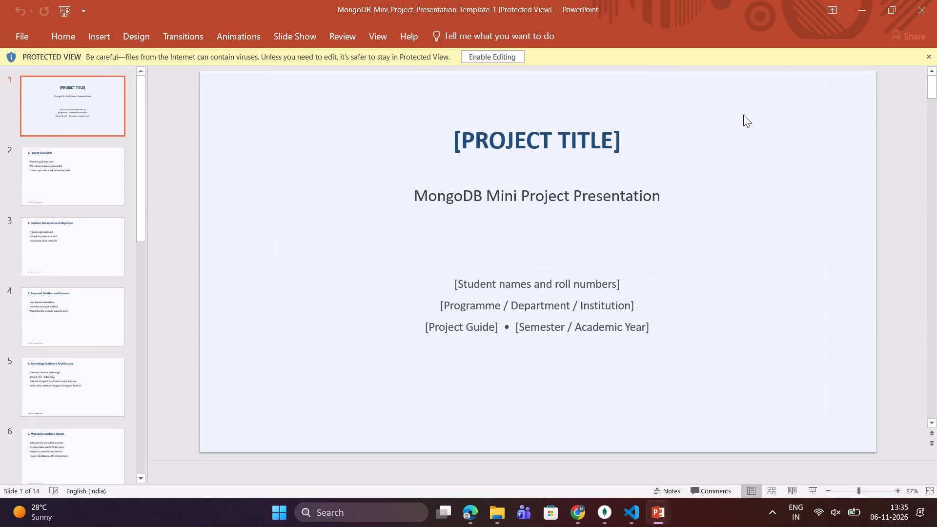
pyautogui.scroll(-2, 112, 185)
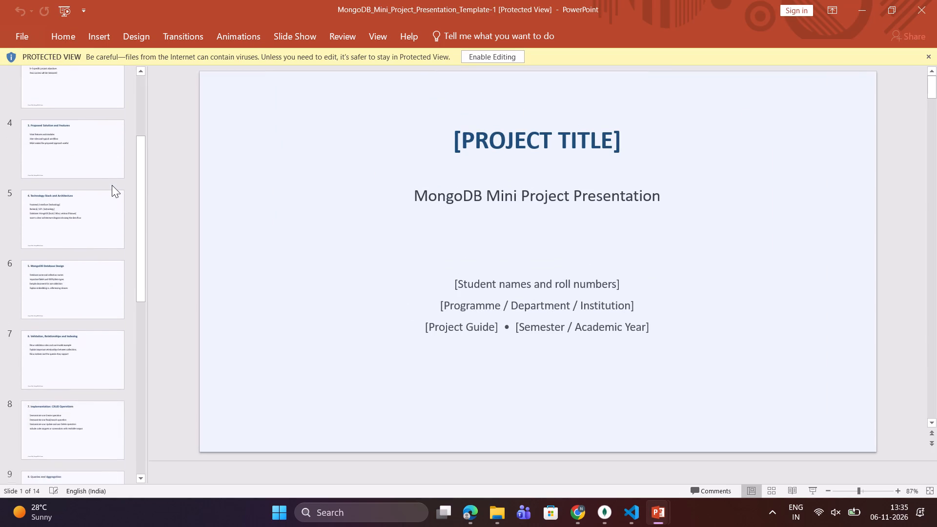
pyautogui.scroll(-4, 112, 185)
pyautogui.scroll(4, 112, 185)
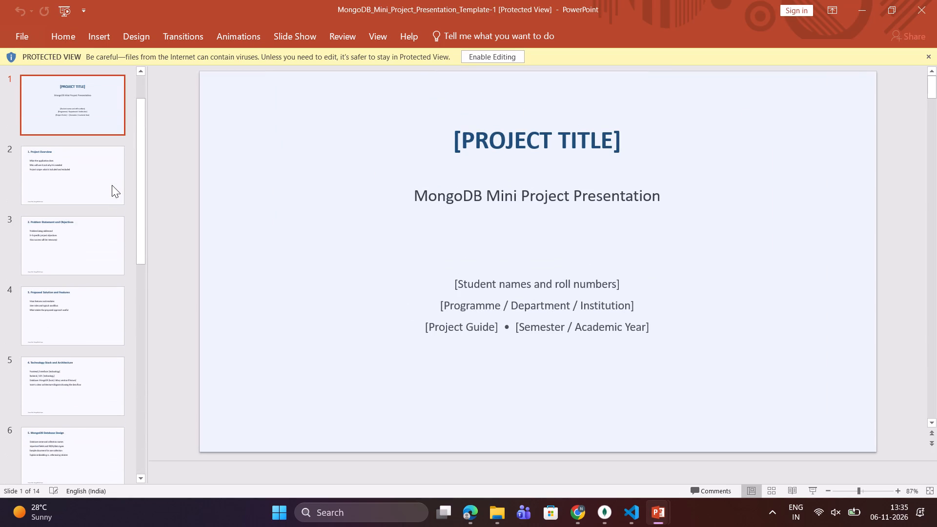
pyautogui.click(59, 184)
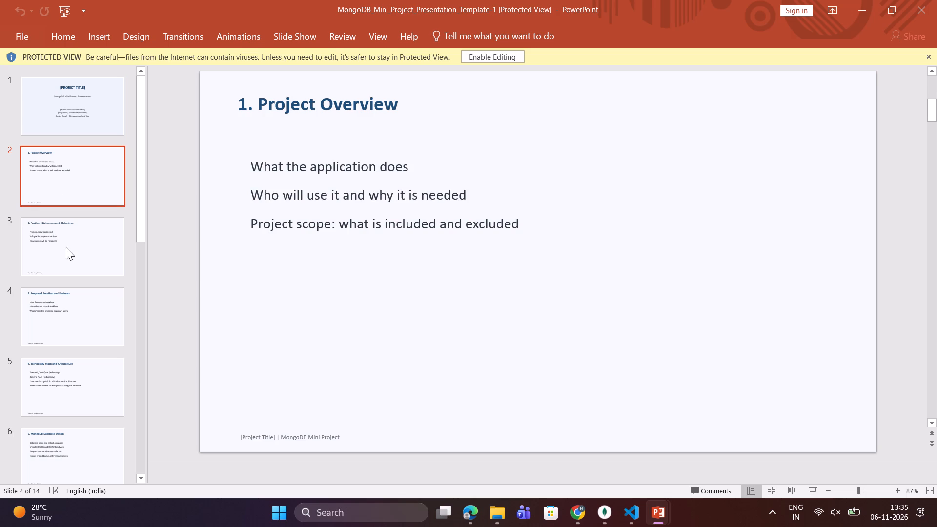
pyautogui.click(66, 247)
pyautogui.click(65, 325)
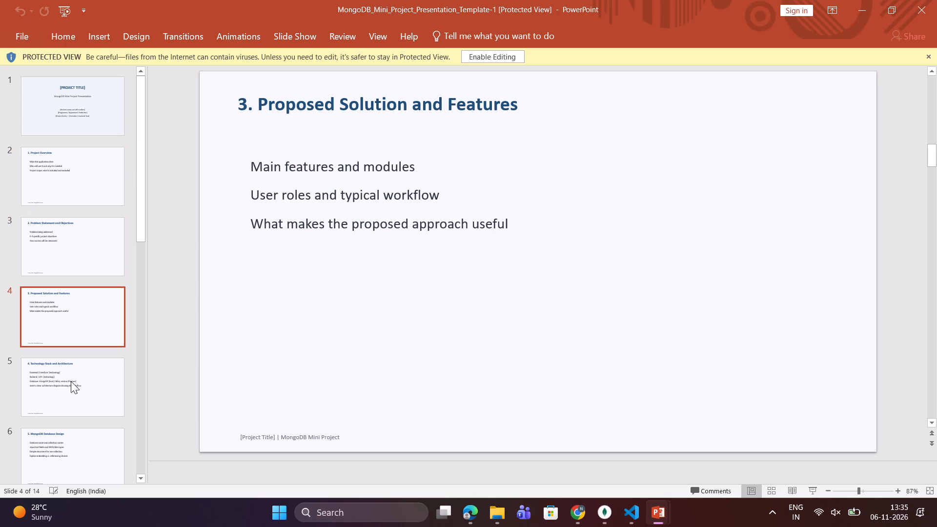
pyautogui.click(71, 386)
pyautogui.scroll(-1, 71, 386)
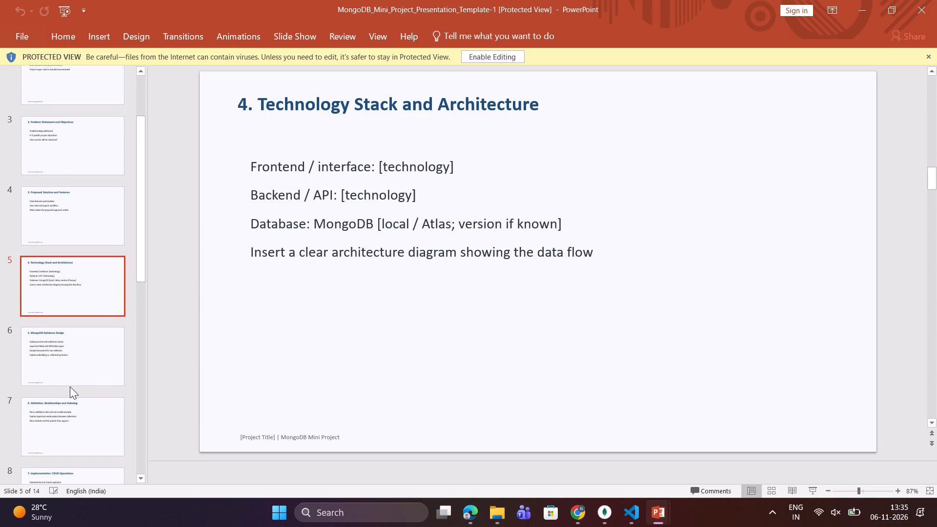
pyautogui.click(71, 374)
pyautogui.click(72, 415)
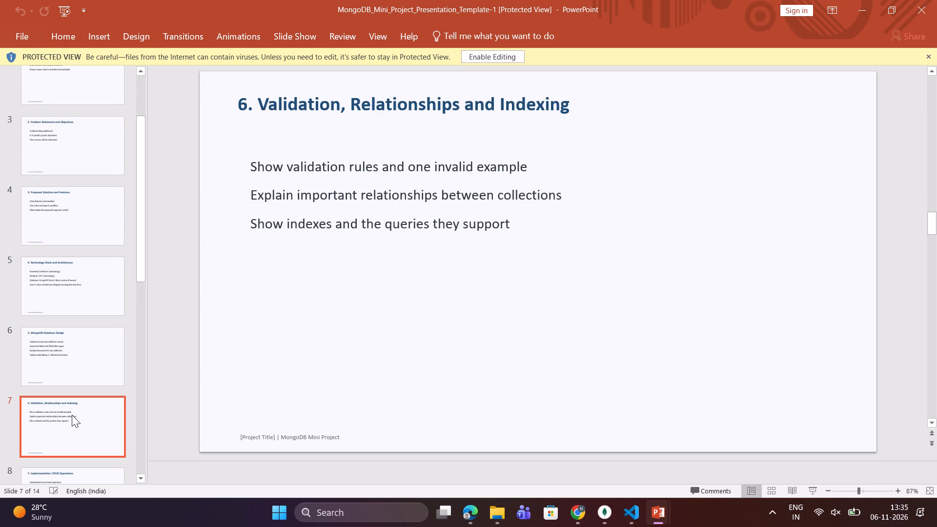
pyautogui.scroll(-1, 72, 415)
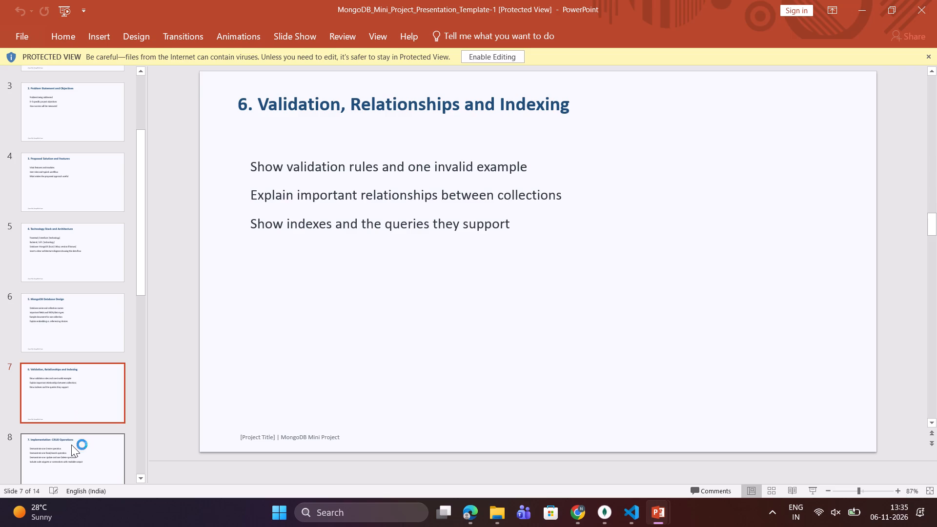
pyautogui.click(71, 445)
pyautogui.scroll(-4, 71, 445)
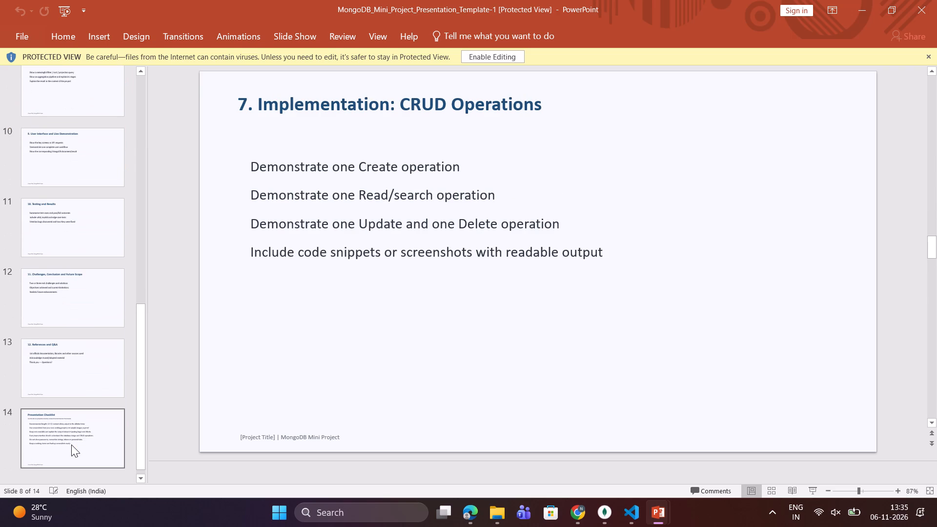
pyautogui.click(73, 292)
pyautogui.click(80, 342)
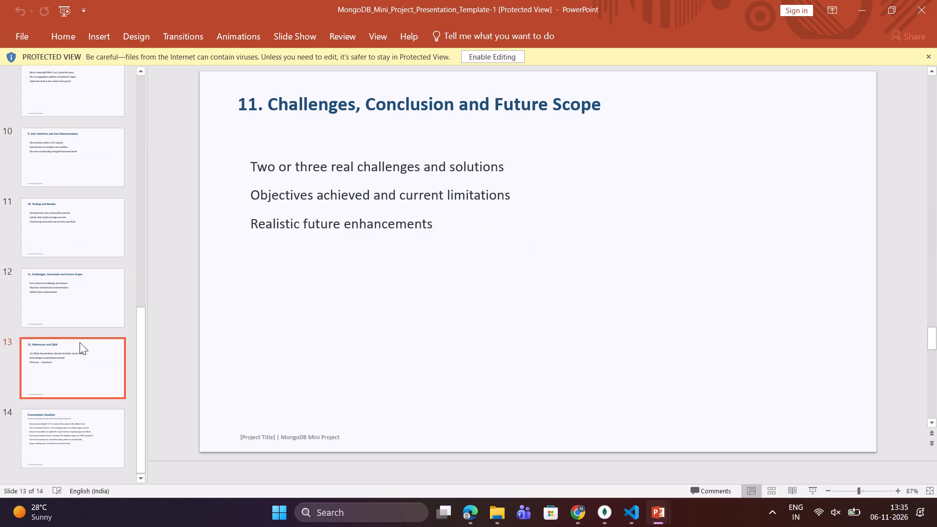
pyautogui.click(936, 0)
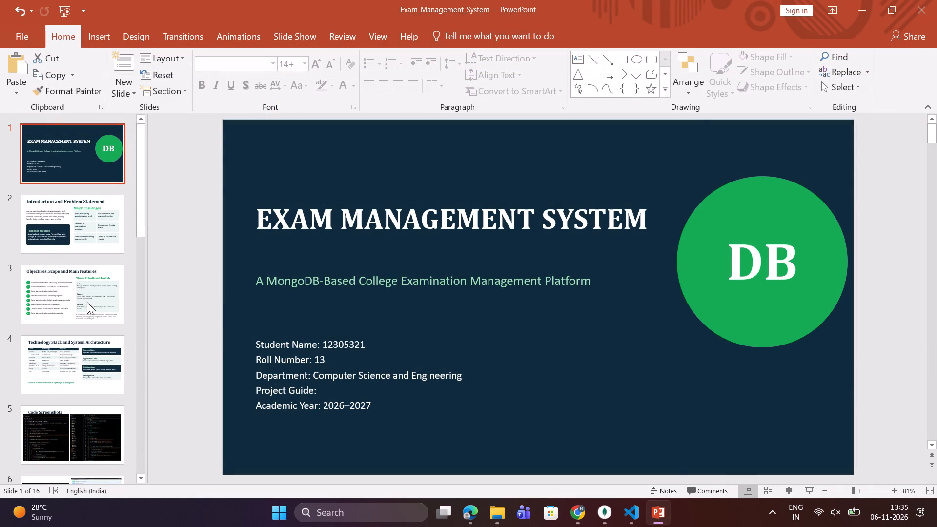
# Delete the empty Project Guide line from the title slide of Exam_Management_System and save the presentation.
pyautogui.scroll(-7, 71, 324)
pyautogui.scroll(5, 71, 324)
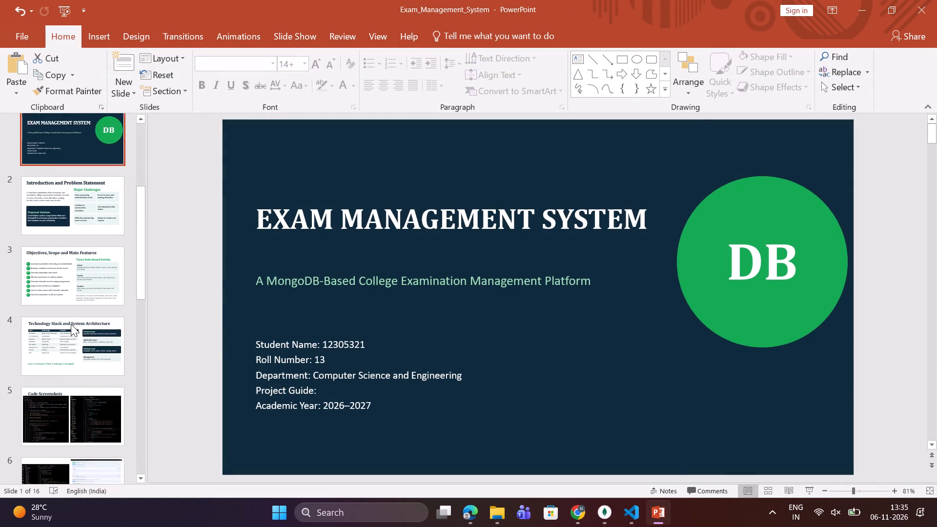
pyautogui.scroll(8, 71, 324)
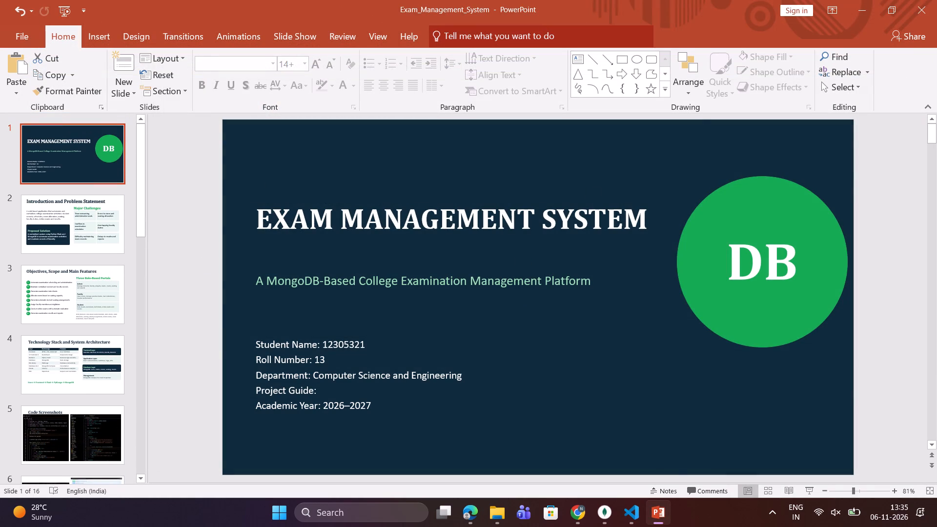
pyautogui.click(338, 389)
pyautogui.press('BackSpace')
pyautogui.press('BackSpace')
pyautogui.press('BackSpace')
pyautogui.press('BackSpace')
pyautogui.press('BackSpace')
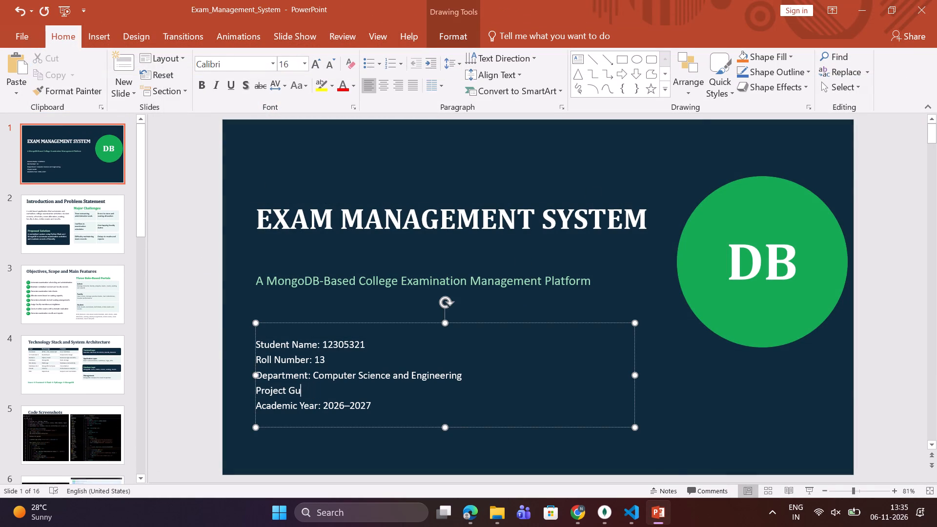
pyautogui.press('BackSpace')
pyautogui.press('BackSpace')
pyautogui.press('BackSpace')
pyautogui.press('BackSpace')
pyautogui.press('BackSpace')
pyautogui.press('BackSpace')
pyautogui.press('BackSpace')
pyautogui.press('BackSpace')
pyautogui.press('BackSpace')
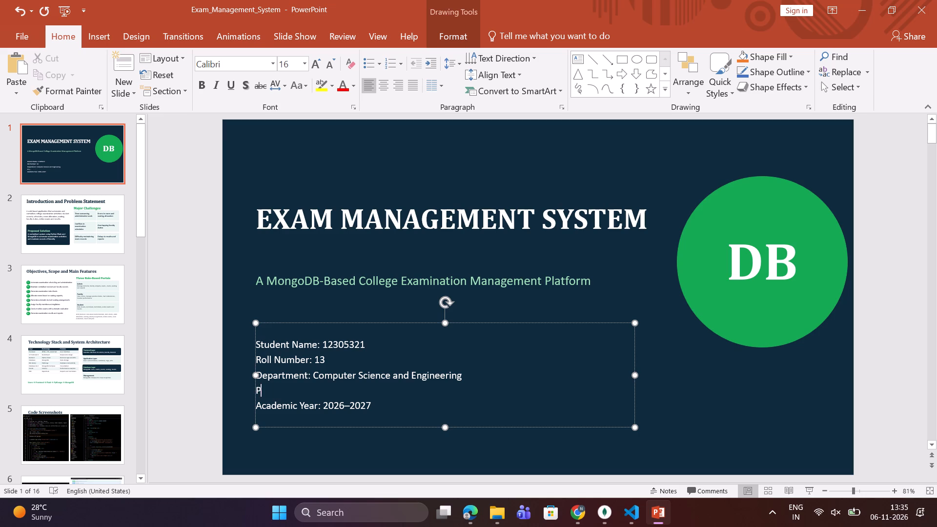
pyautogui.press('BackSpace')
pyautogui.press('BackSpace')
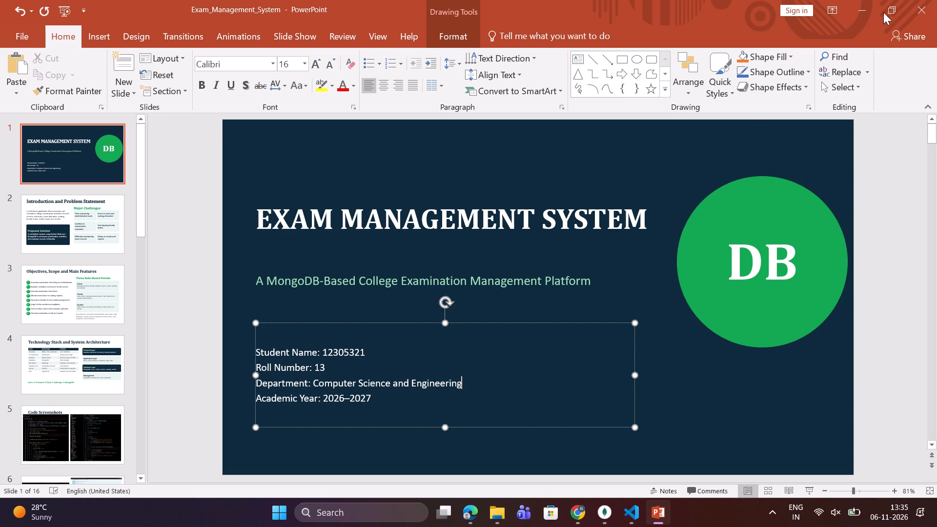
pyautogui.click(887, 185)
pyautogui.hotkey('ctrl', 's')
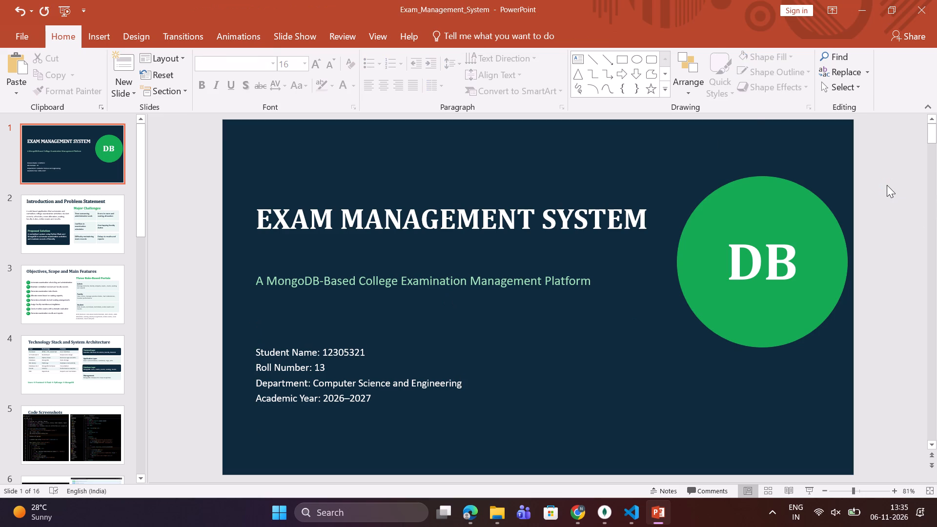
# Open report format 1 (1) from the Downloads folder, read its chapter-wise instructions, and minimise it.
pyautogui.click(576, 511)
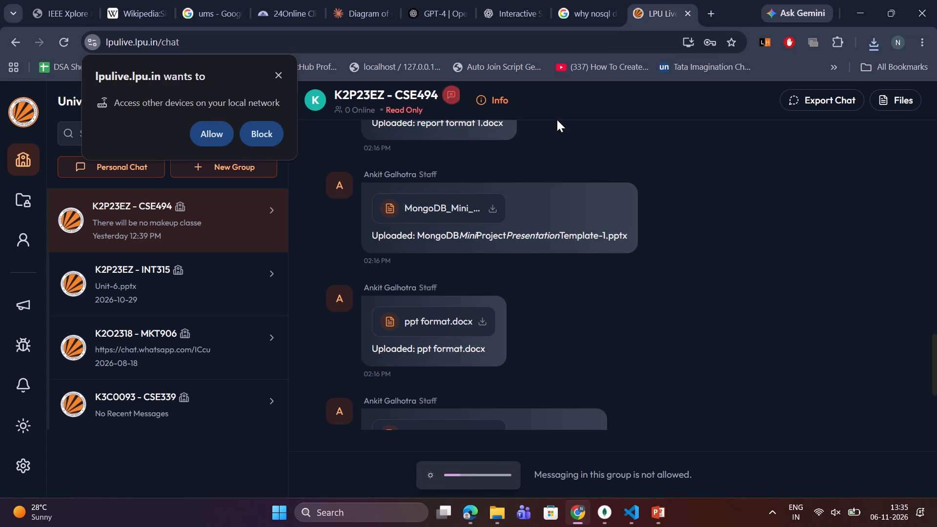
pyautogui.click(503, 513)
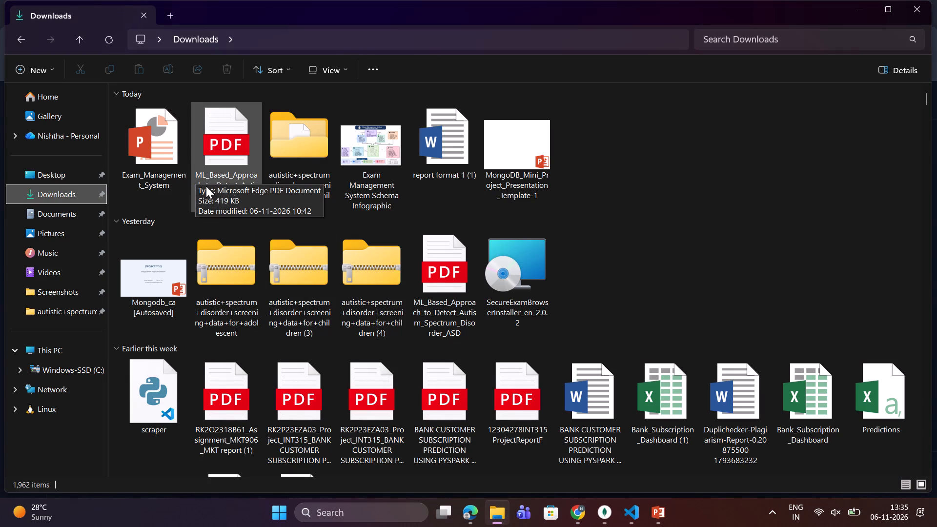
pyautogui.doubleClick(462, 146)
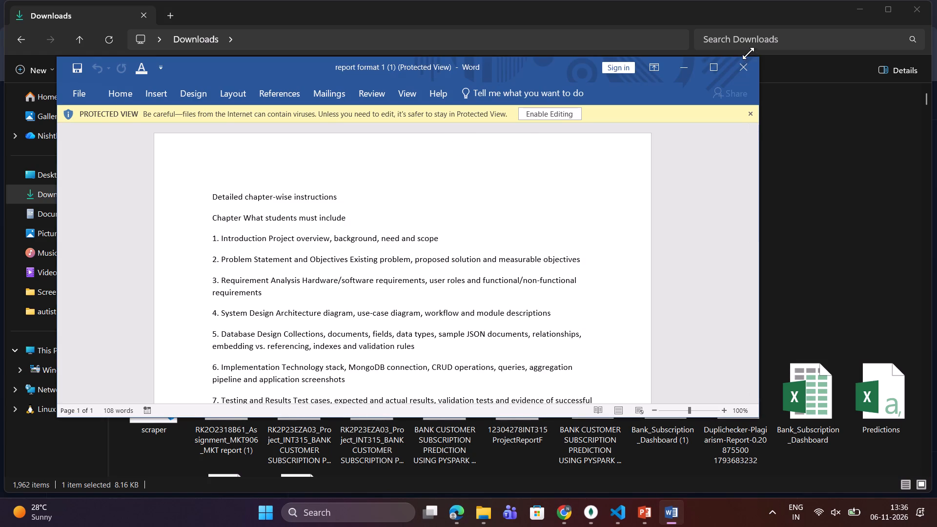
pyautogui.click(707, 65)
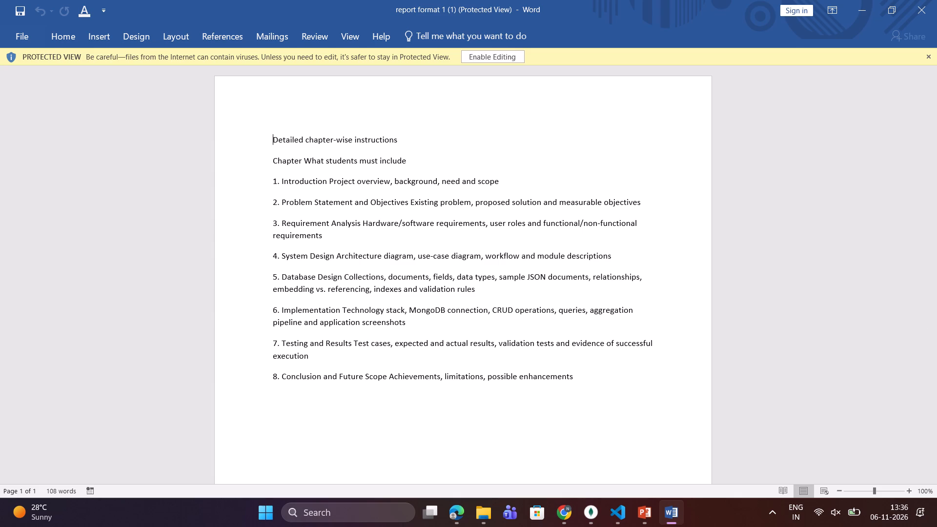
pyautogui.click(854, 14)
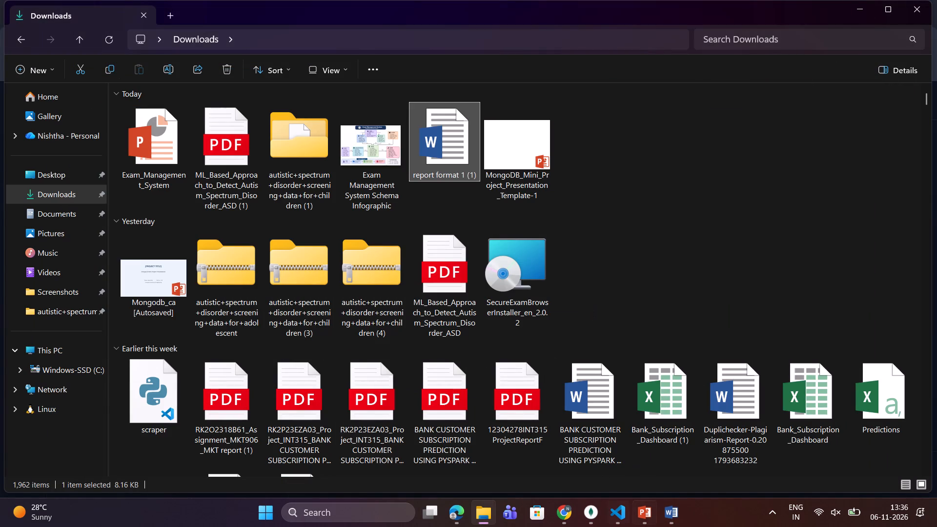